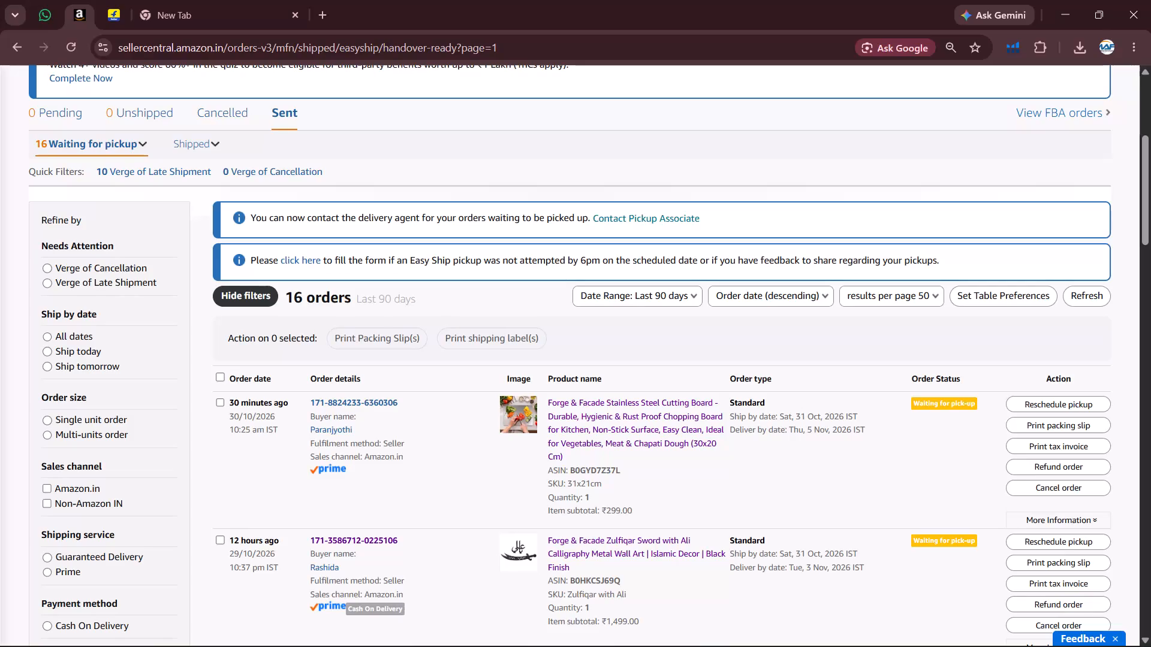
# Review the list of sent Easy Ship orders waiting for pickup, checking their products, ship-by dates and statuses.
pyautogui.scroll(-6, 317, 383)
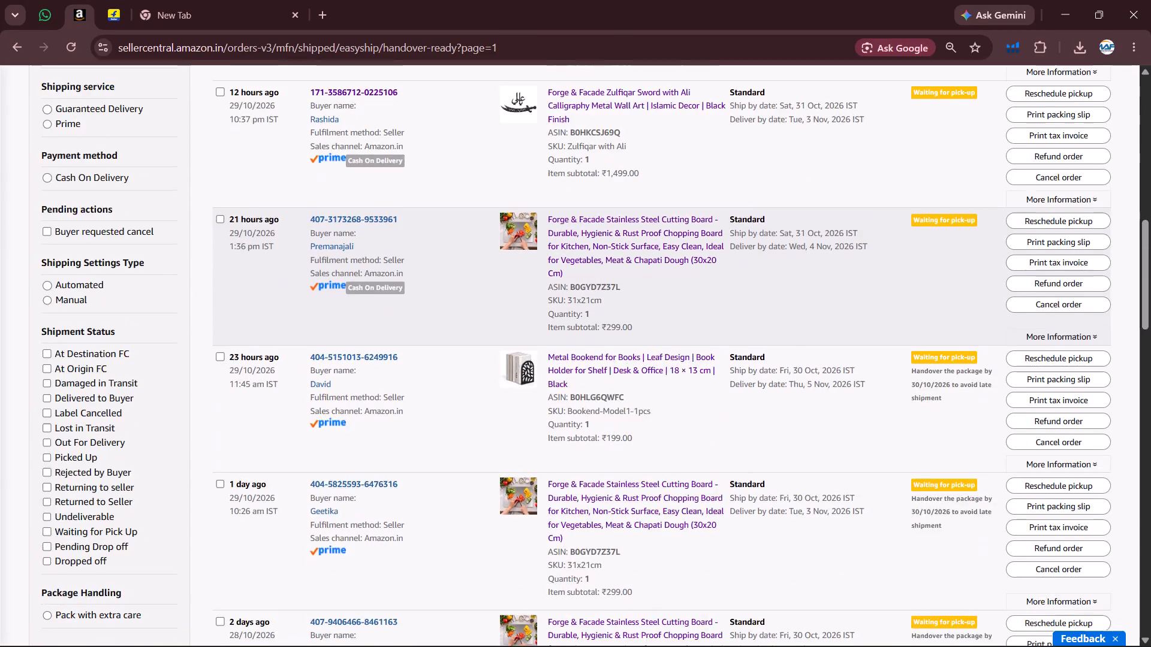
pyautogui.scroll(-20, 358, 374)
pyautogui.scroll(-11, 358, 374)
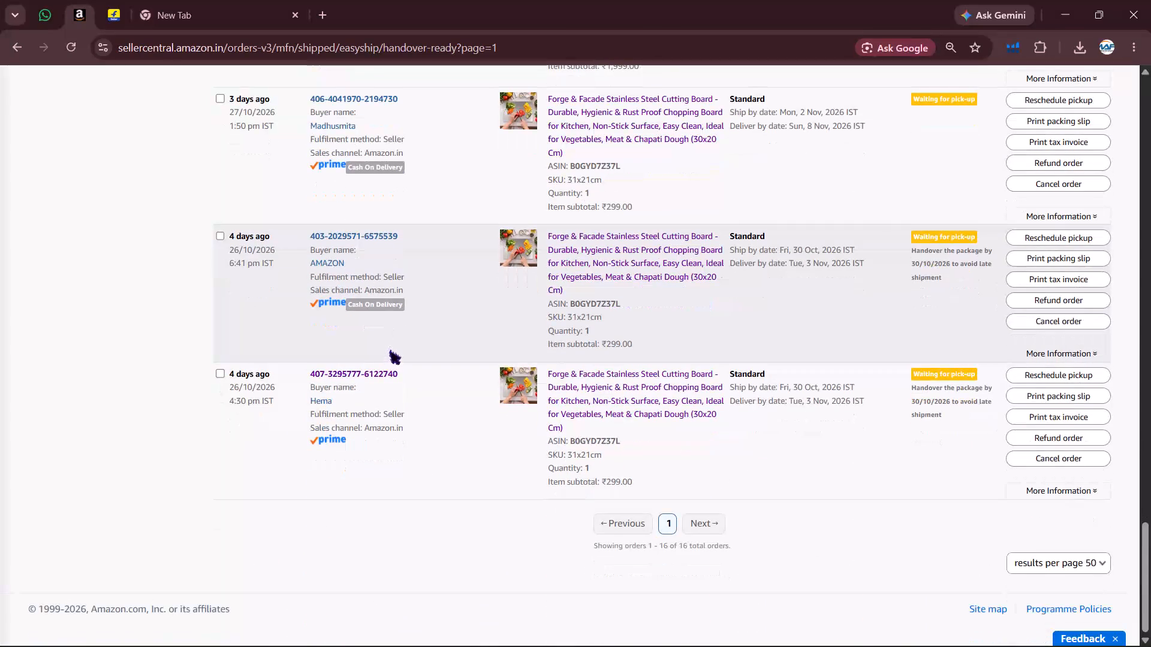
pyautogui.scroll(-8, 389, 347)
pyautogui.scroll(2, 544, 478)
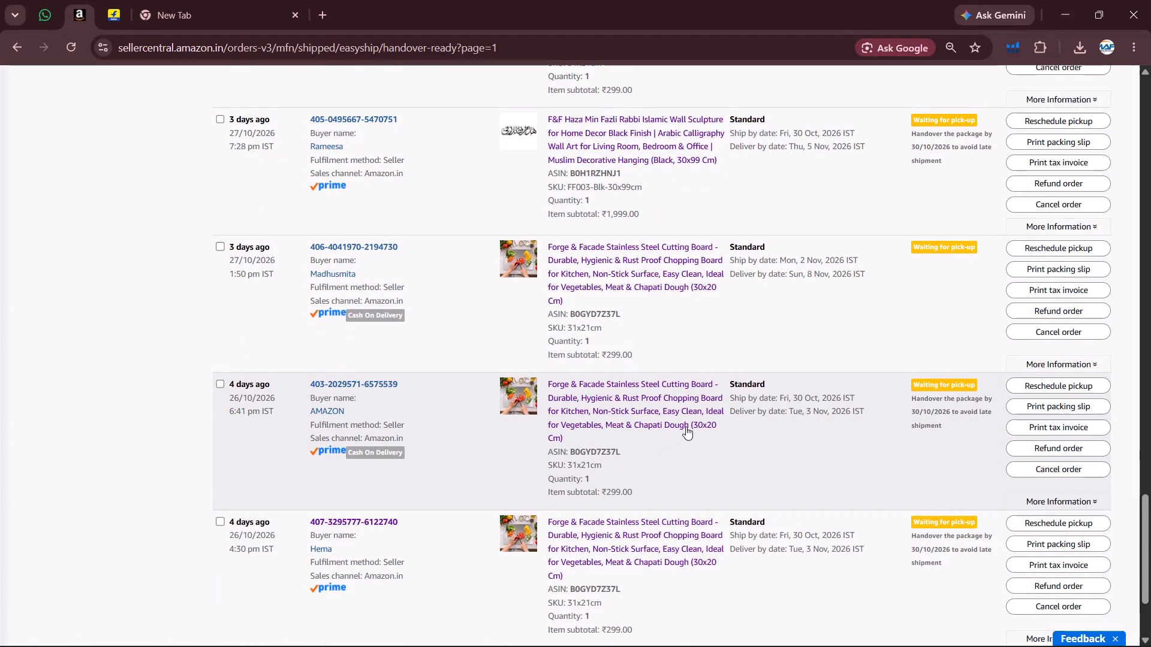
pyautogui.scroll(3, 691, 427)
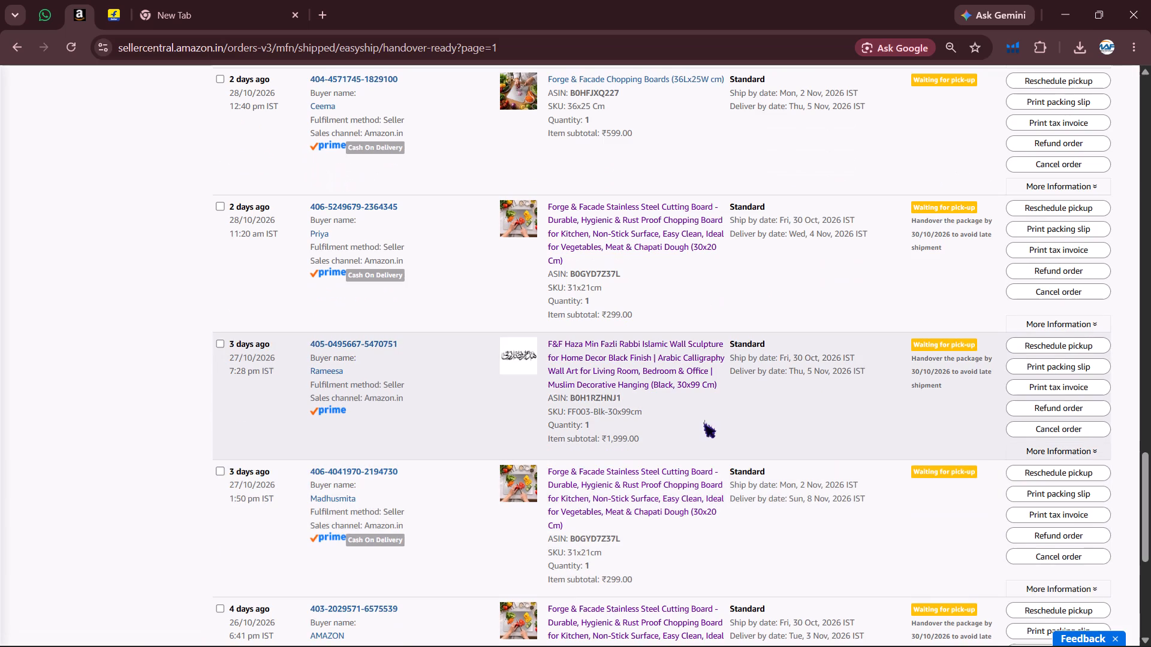
pyautogui.scroll(4, 710, 417)
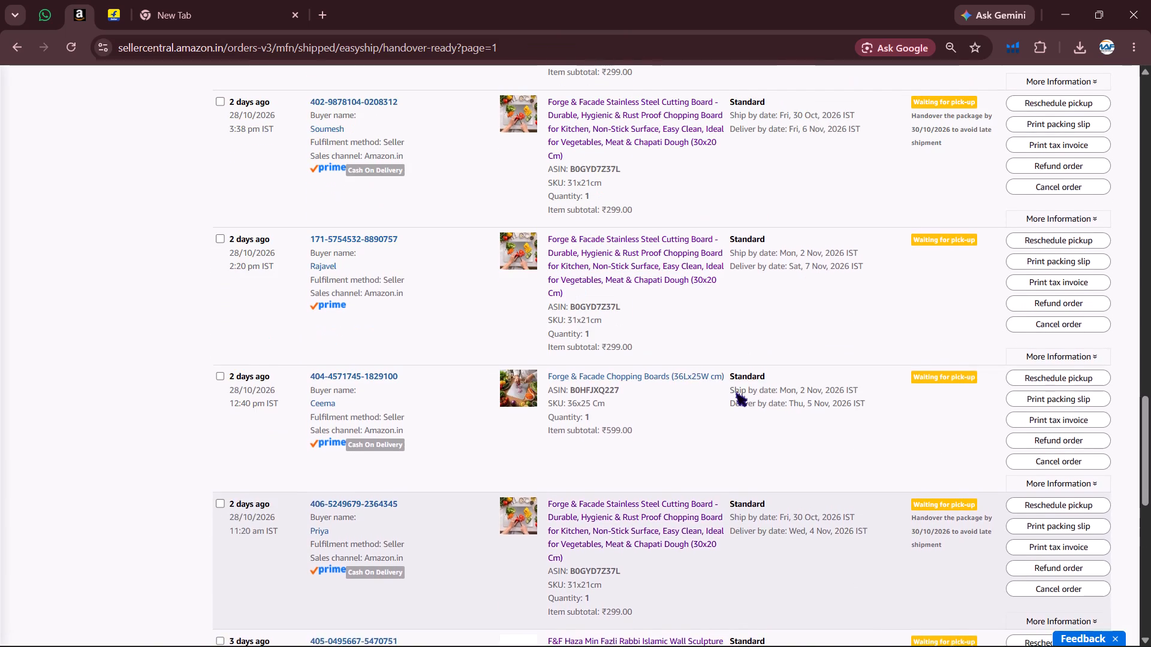
pyautogui.scroll(4, 736, 389)
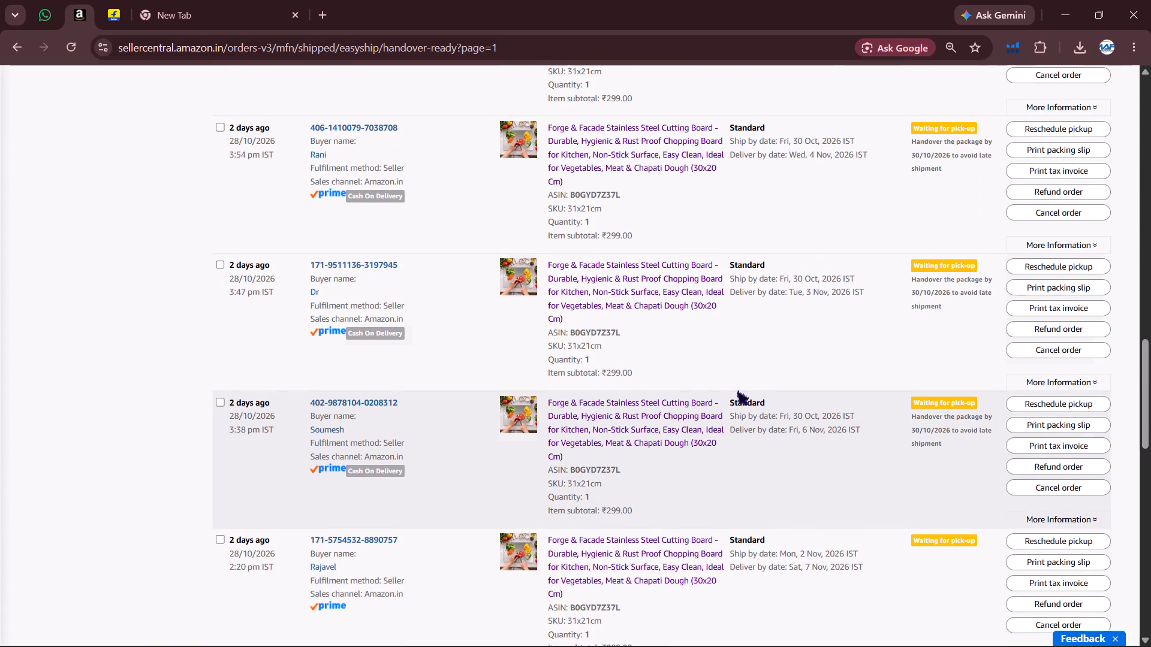
pyautogui.scroll(2, 737, 388)
pyautogui.scroll(3, 795, 328)
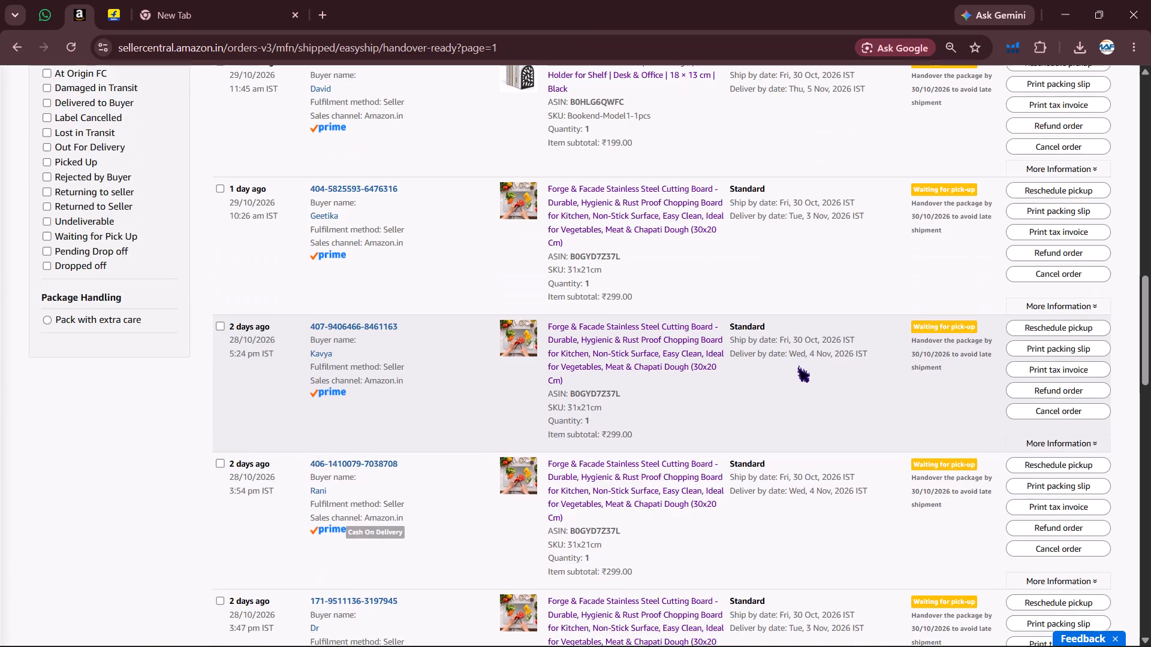
pyautogui.scroll(3, 795, 369)
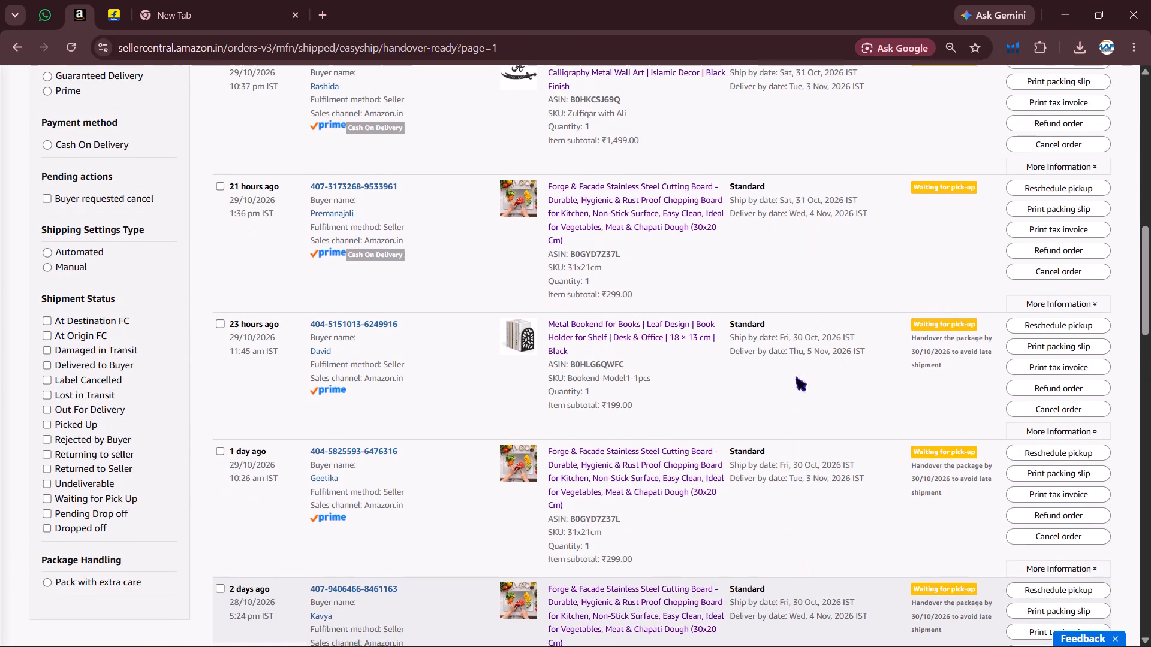
pyautogui.scroll(1, 795, 373)
pyautogui.scroll(2, 838, 437)
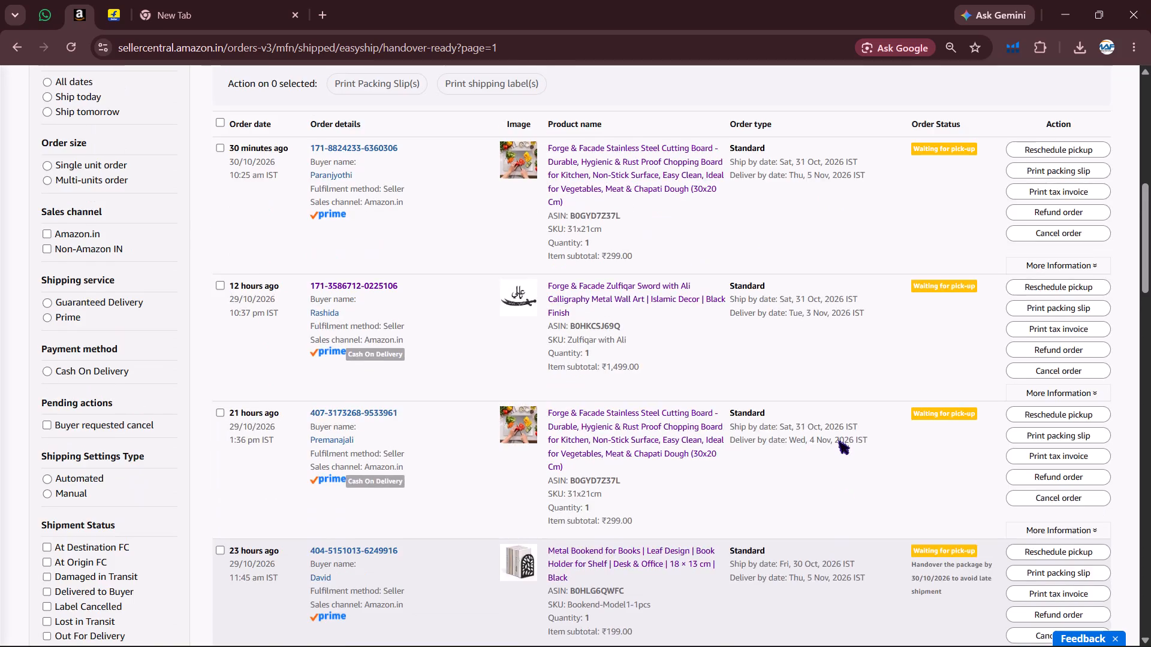
pyautogui.scroll(3, 838, 437)
pyautogui.scroll(4, 421, 297)
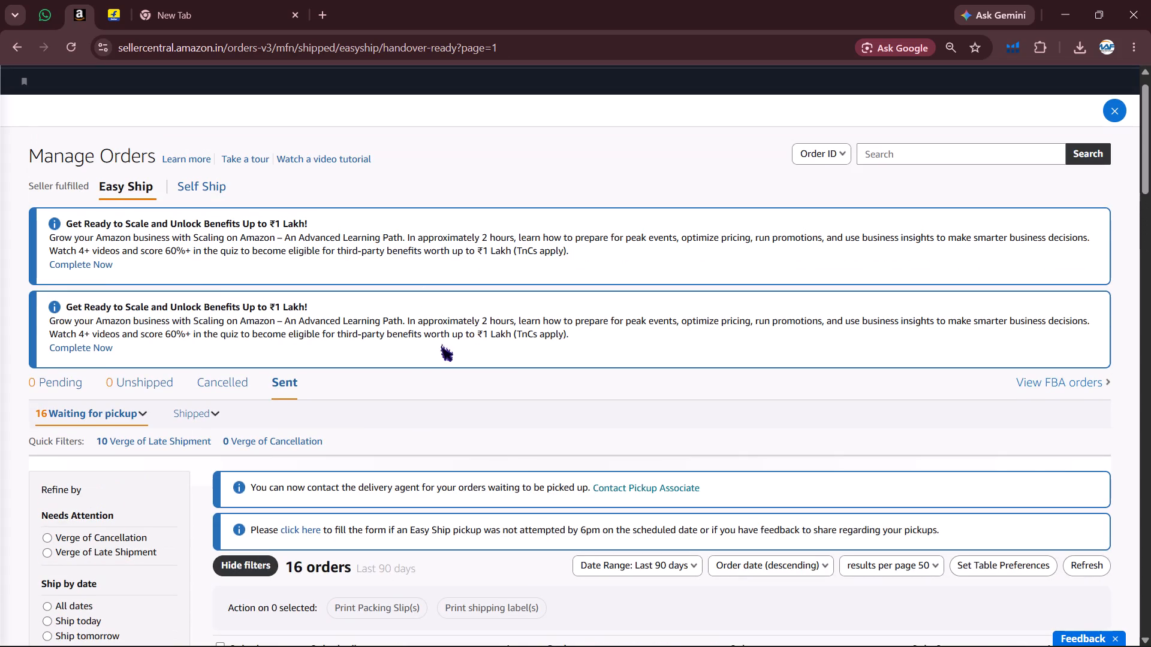
# Filter the waiting-for-pickup orders to Verge of Late Shipment and look through the filtered orders.
pyautogui.click(162, 446)
pyautogui.scroll(-7, 599, 437)
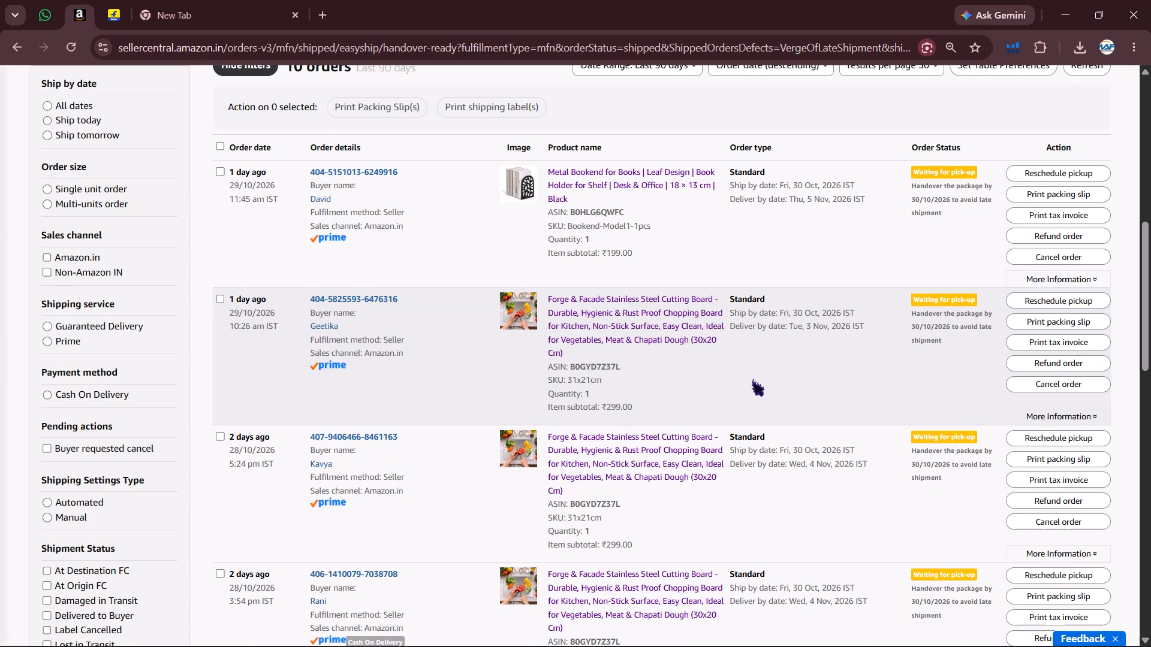
pyautogui.scroll(-2, 752, 378)
pyautogui.scroll(-3, 730, 446)
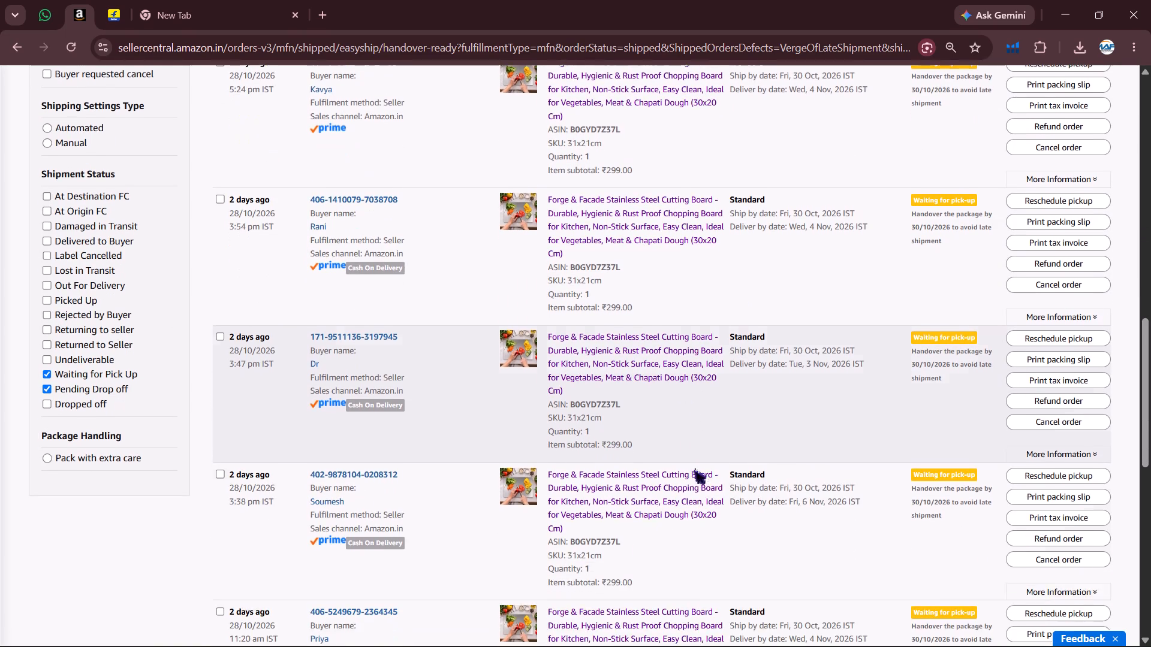
pyautogui.scroll(-6, 694, 480)
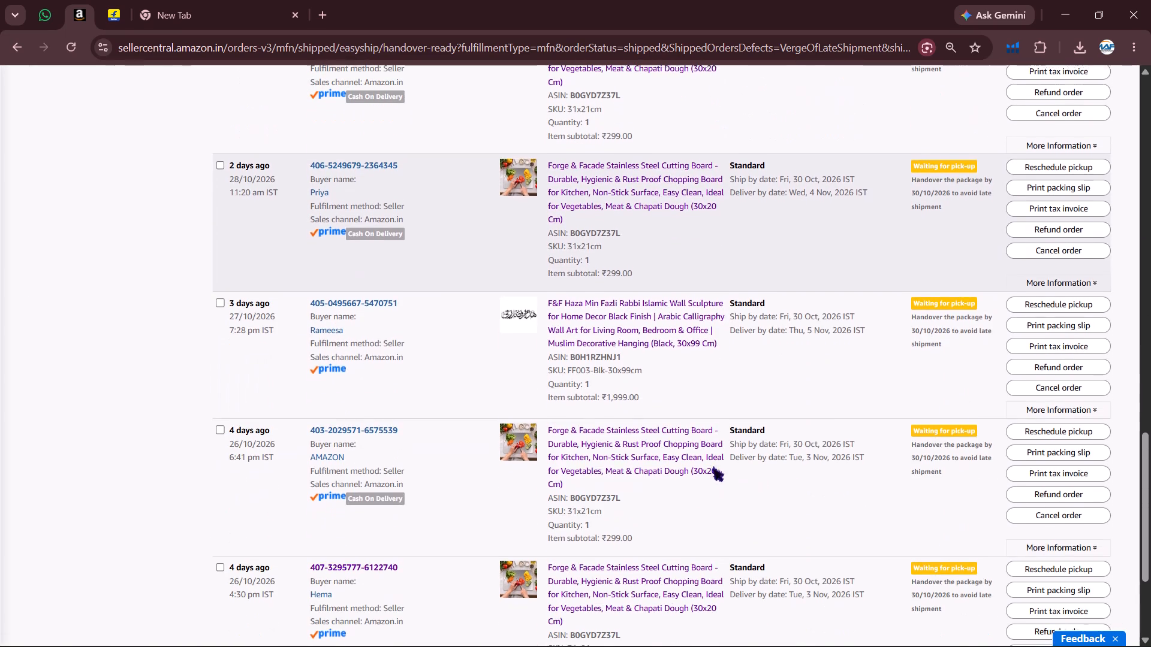
pyautogui.scroll(-3, 710, 457)
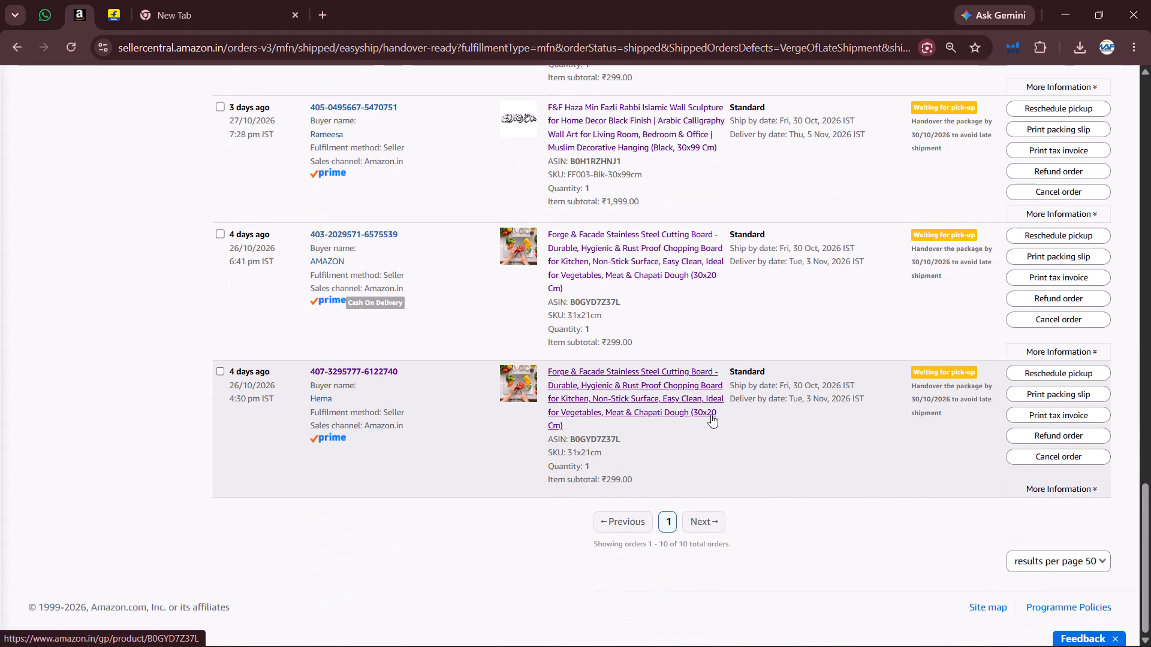
# Show the unshipped Easy Ship orders and dismiss the Bulk Scheduling tip.
pyautogui.scroll(8, 711, 310)
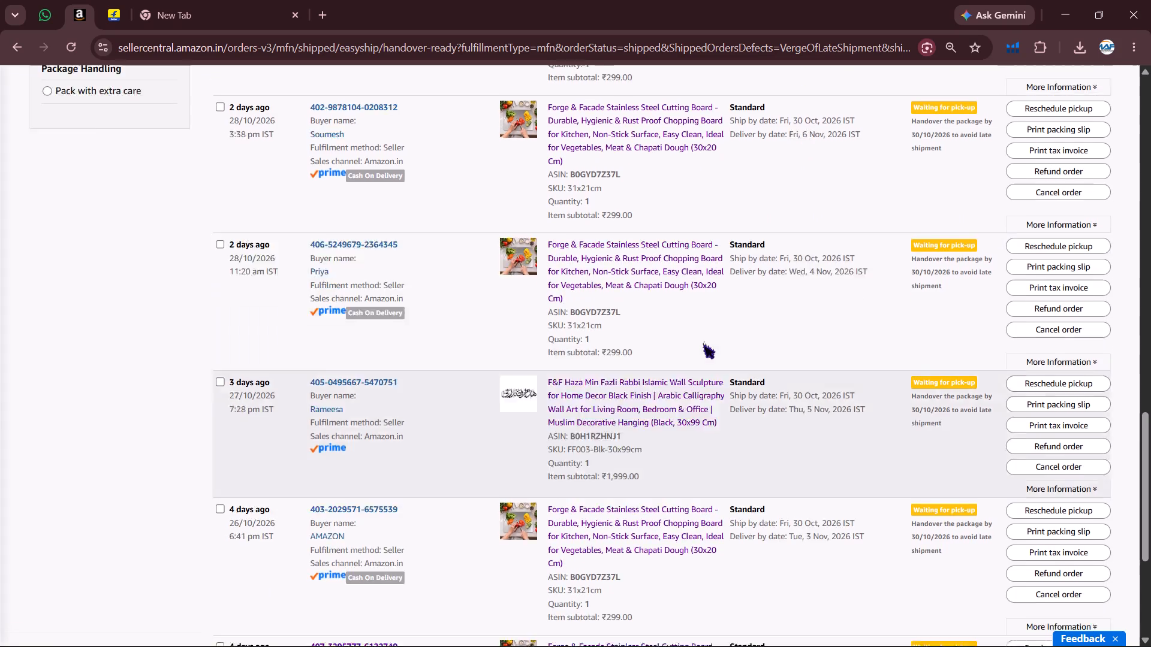
pyautogui.scroll(8, 703, 341)
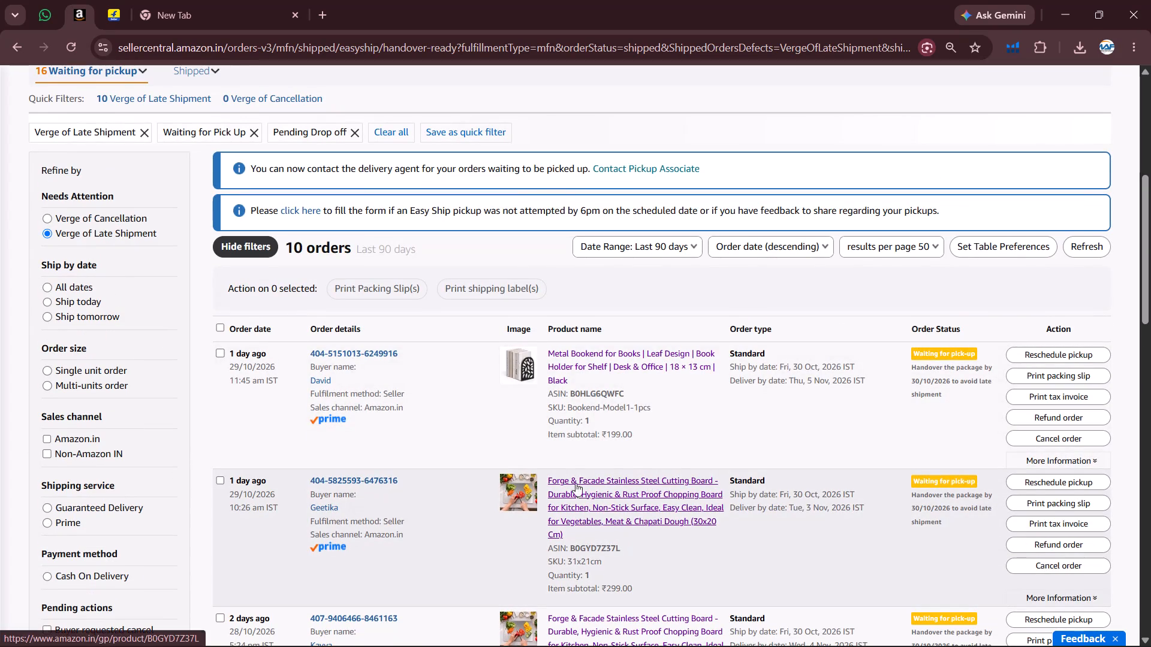
pyautogui.scroll(6, 425, 394)
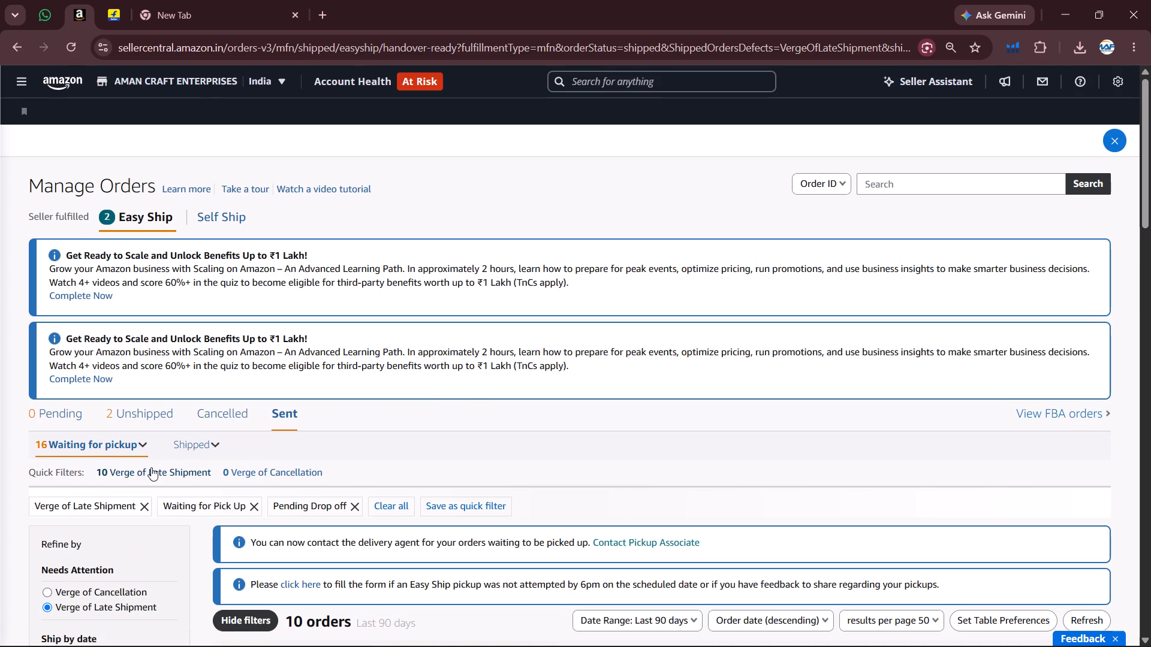
pyautogui.click(141, 412)
pyautogui.scroll(-4, 633, 337)
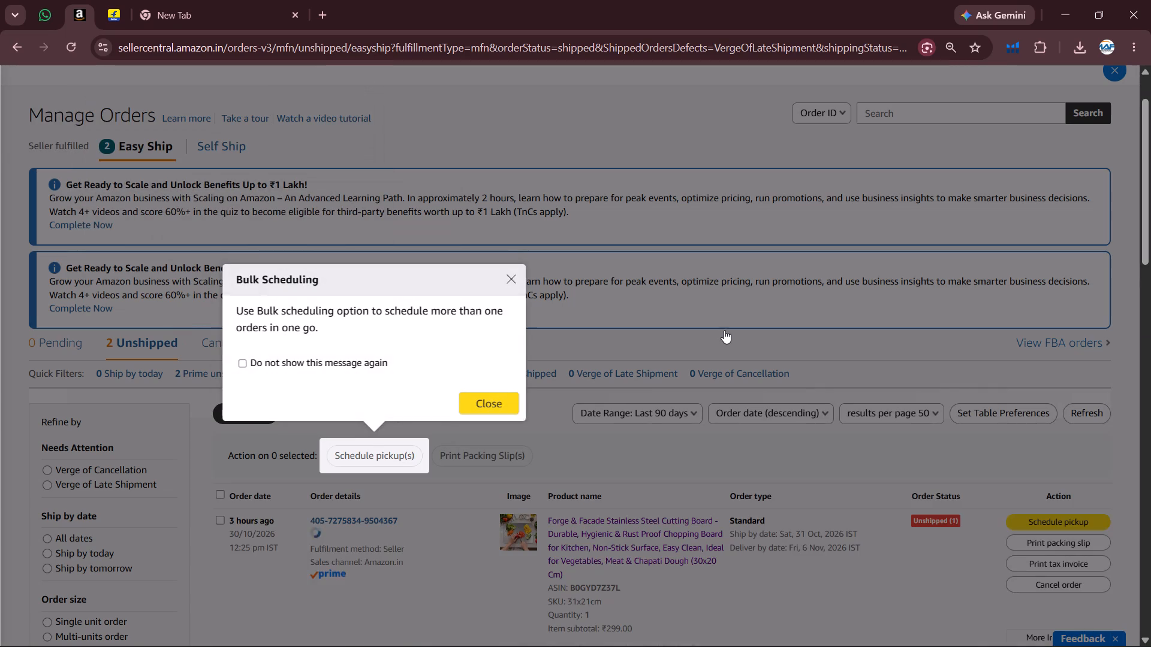
pyautogui.click(518, 262)
# Start a pickup for the Tree of Life Buddha Wall Sculpture order with package dimensions 61 × 61 × 2 cm.
pyautogui.scroll(-4, 559, 312)
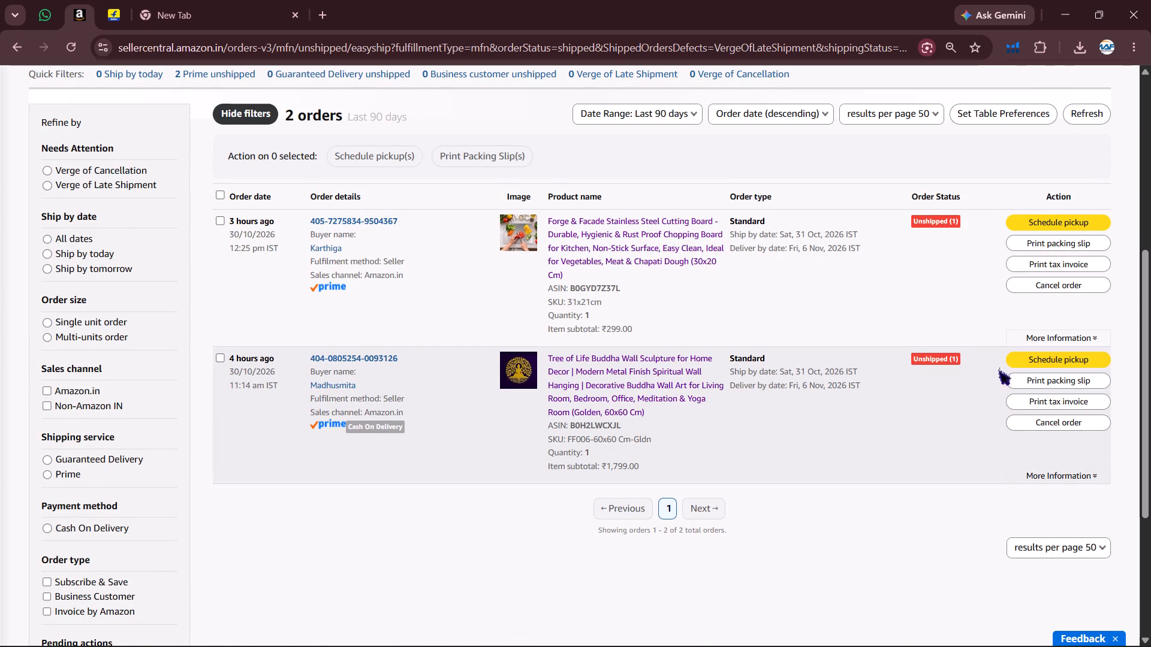
pyautogui.click(1056, 354)
pyautogui.scroll(-1, 501, 448)
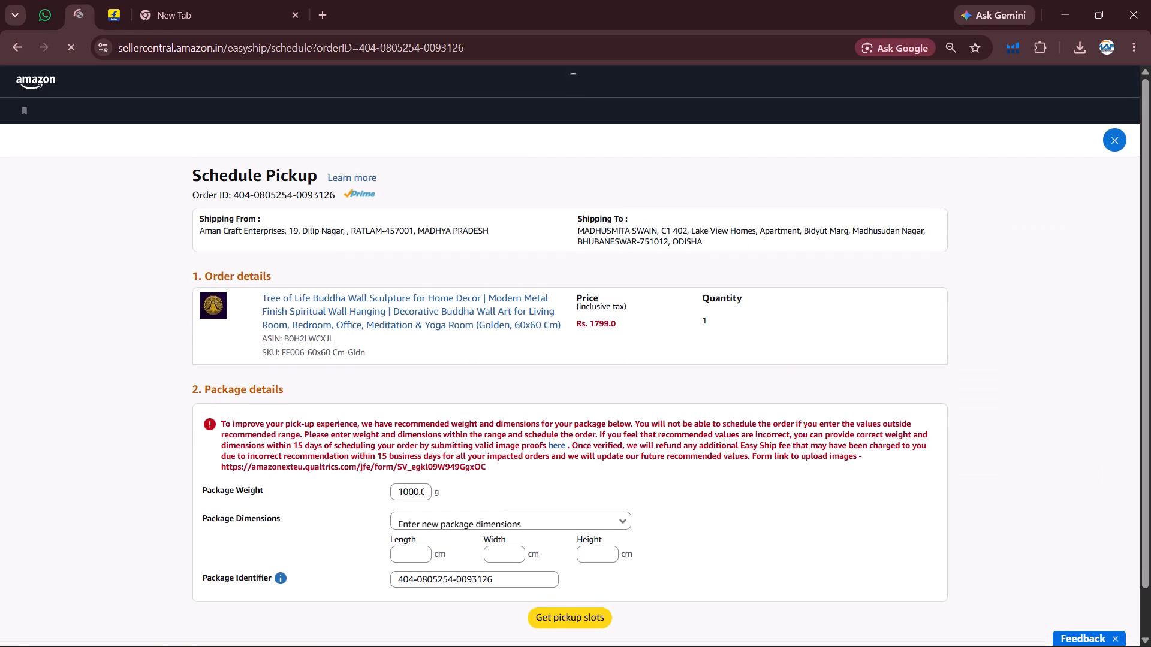
pyautogui.scroll(-1, 501, 450)
pyautogui.click(525, 474)
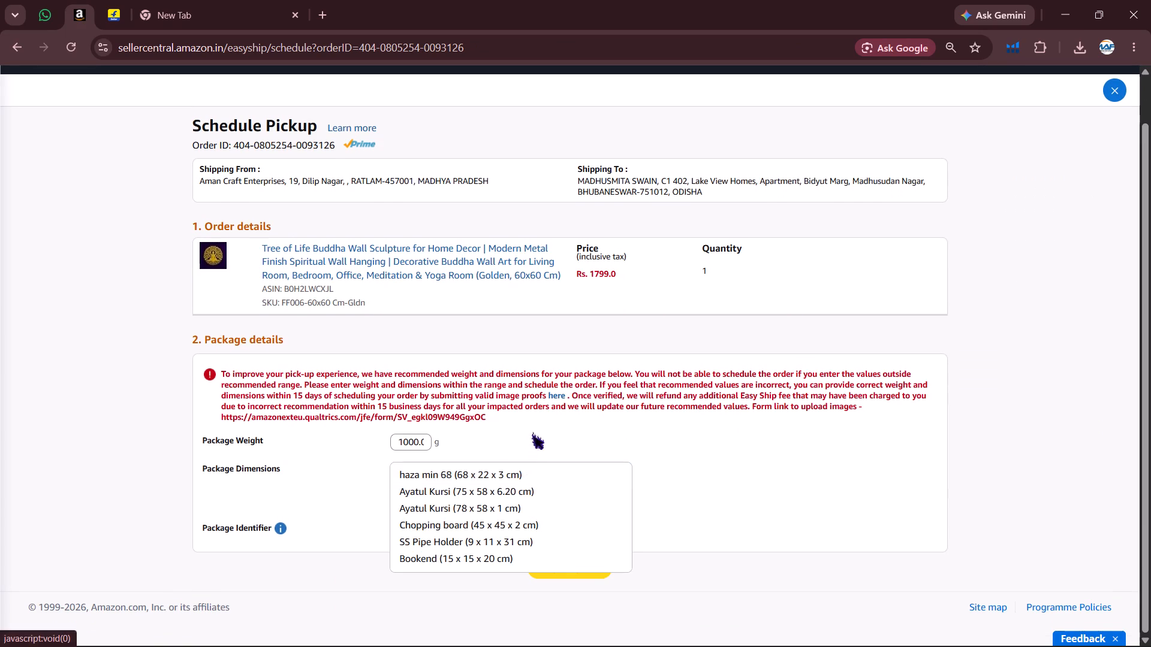
pyautogui.click(532, 431)
pyautogui.moveTo(417, 499); pyautogui.dragTo(402, 497)
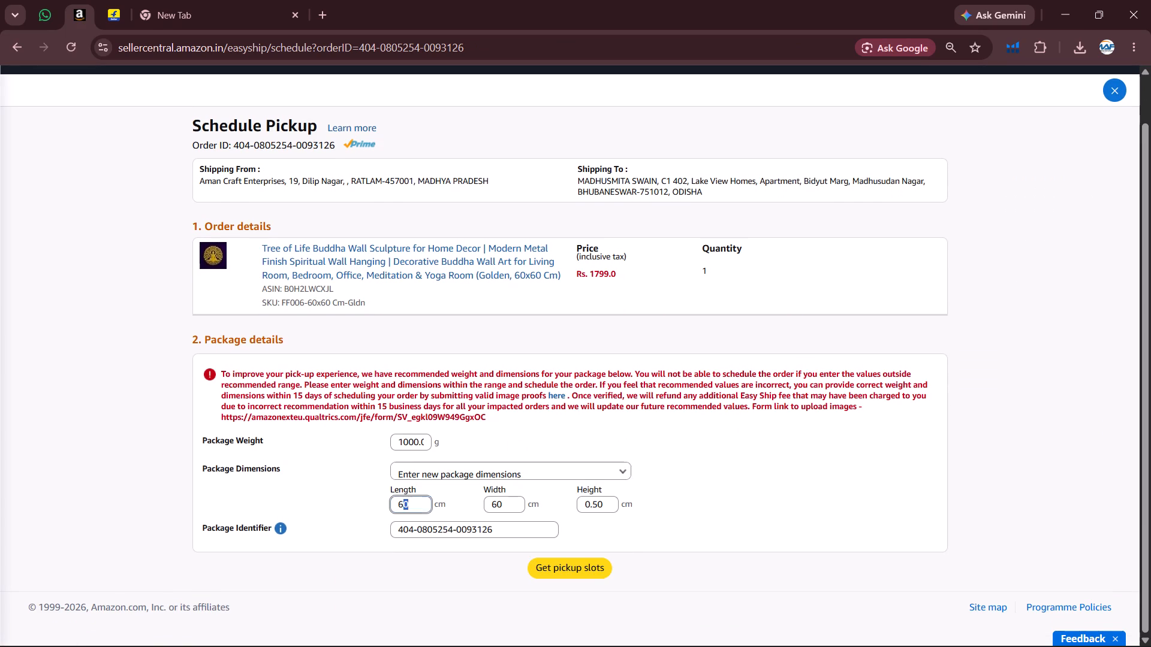
pyautogui.moveTo(402, 497); pyautogui.dragTo(357, 500)
pyautogui.write('61')
pyautogui.click(508, 498)
pyautogui.moveTo(512, 498); pyautogui.dragTo(475, 501)
pyautogui.write('61')
pyautogui.moveTo(610, 509); pyautogui.dragTo(577, 501)
pyautogui.press('2')
pyautogui.click(682, 461)
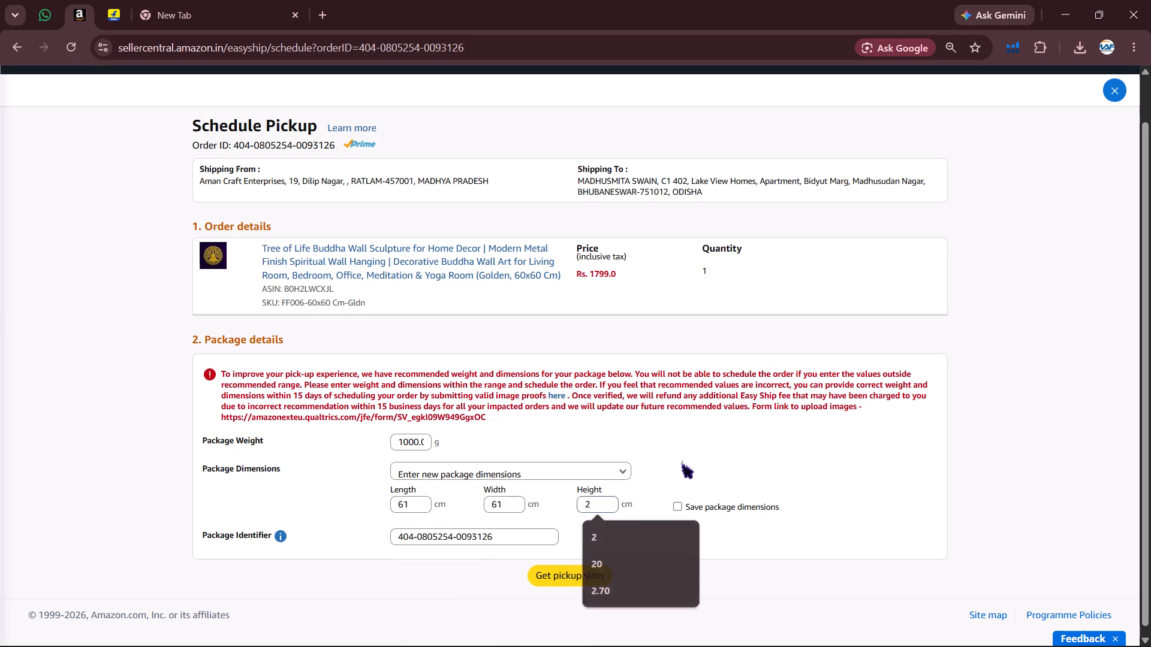
# Get the pickup slots and schedule the Buddha wall sculpture pickup for Sat, Oct 31st 2026, 2:15 PM - 4:30 PM IST.
pyautogui.click(590, 581)
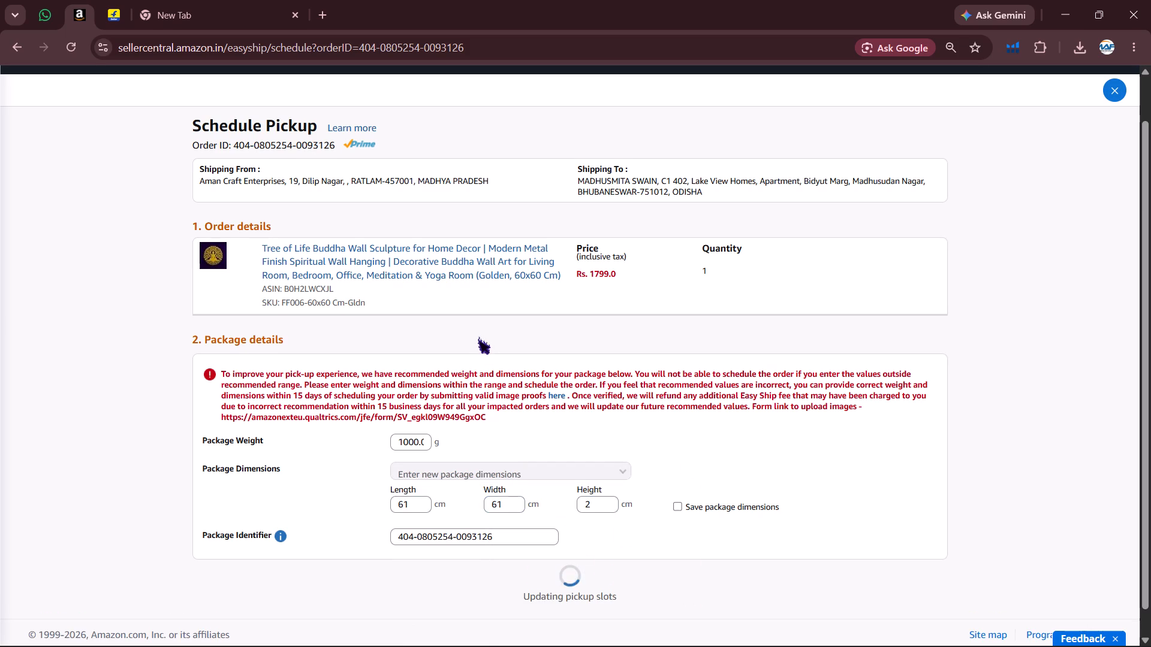
pyautogui.scroll(-5, 478, 336)
pyautogui.click(455, 456)
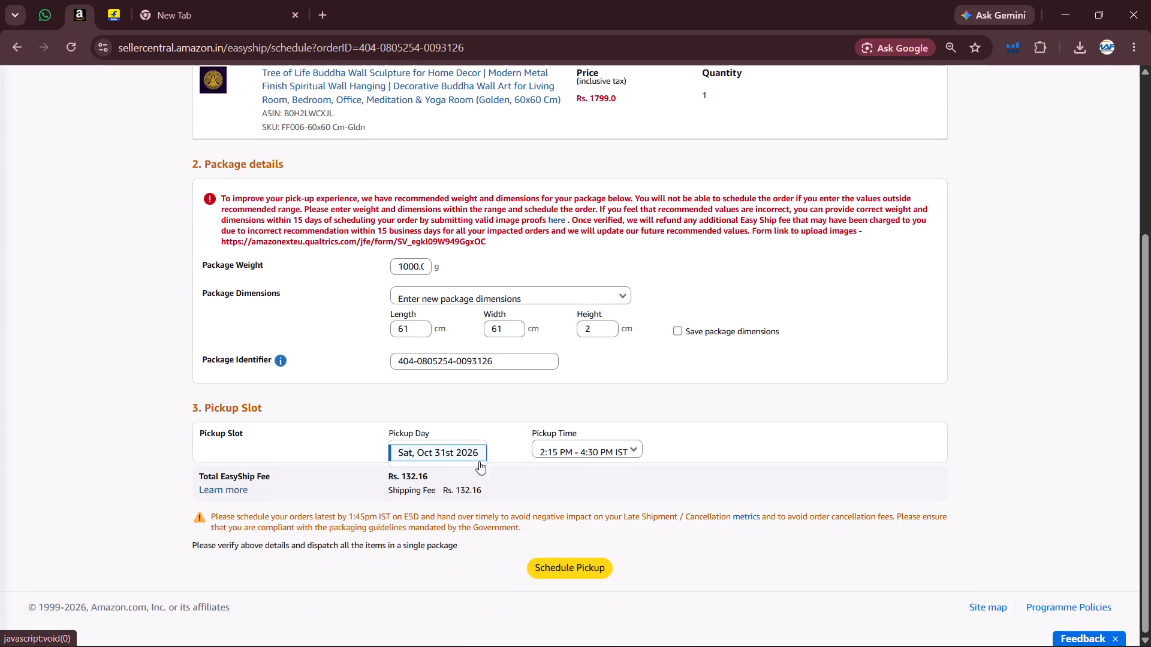
pyautogui.click(638, 372)
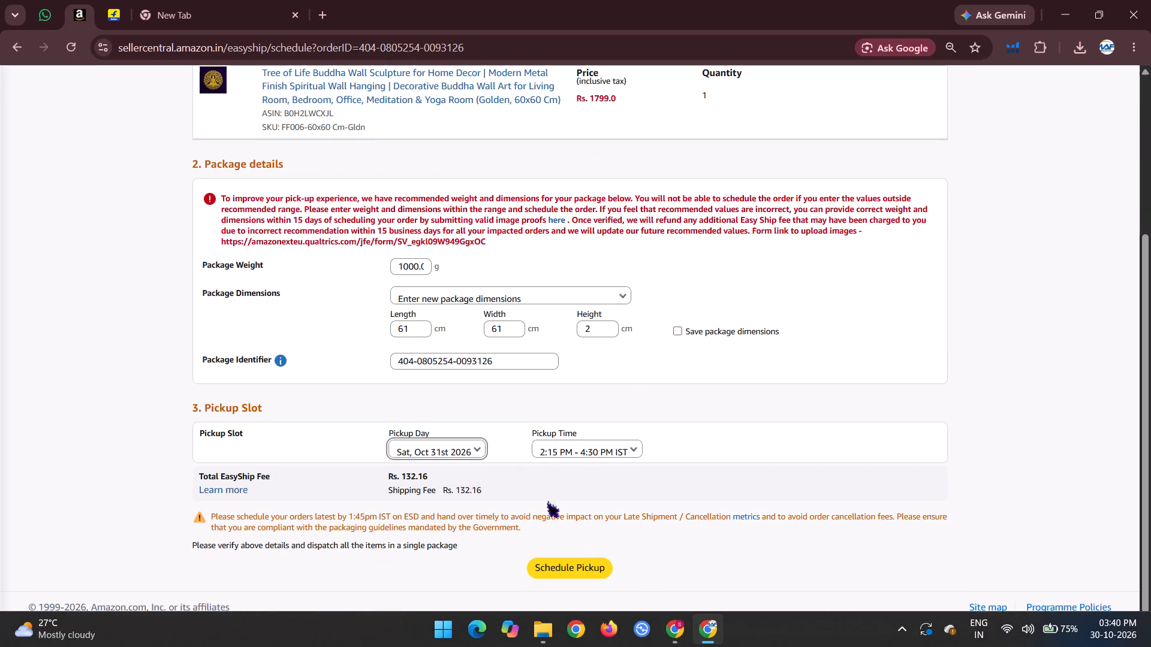
pyautogui.click(477, 446)
pyautogui.click(477, 446)
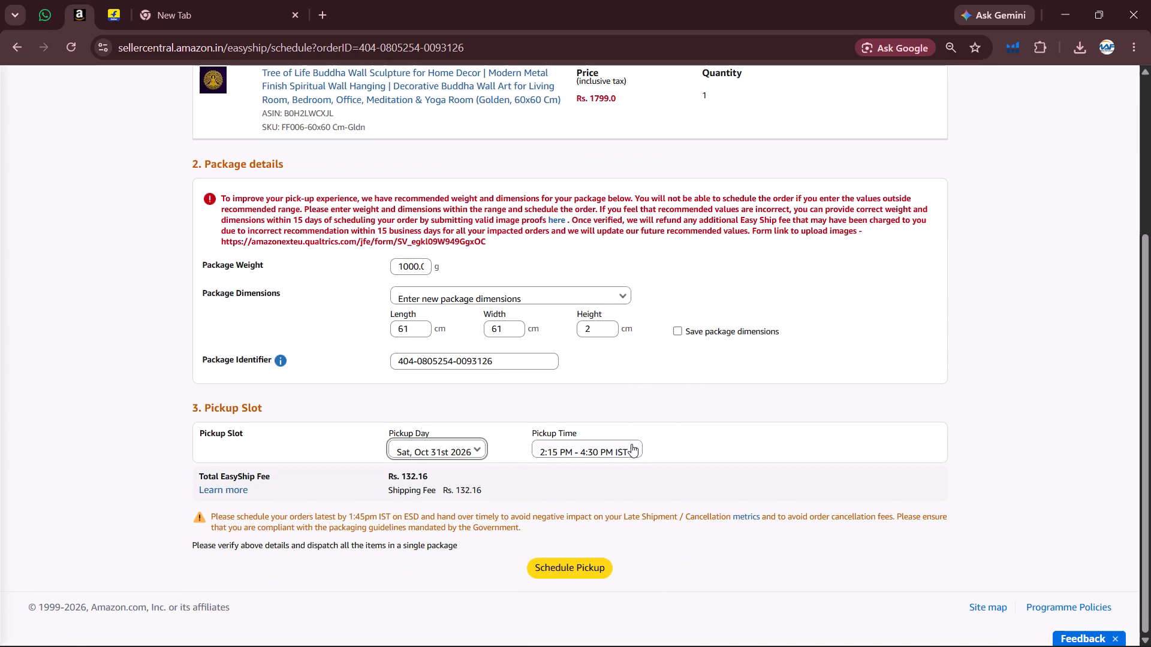
pyautogui.doubleClick(631, 444)
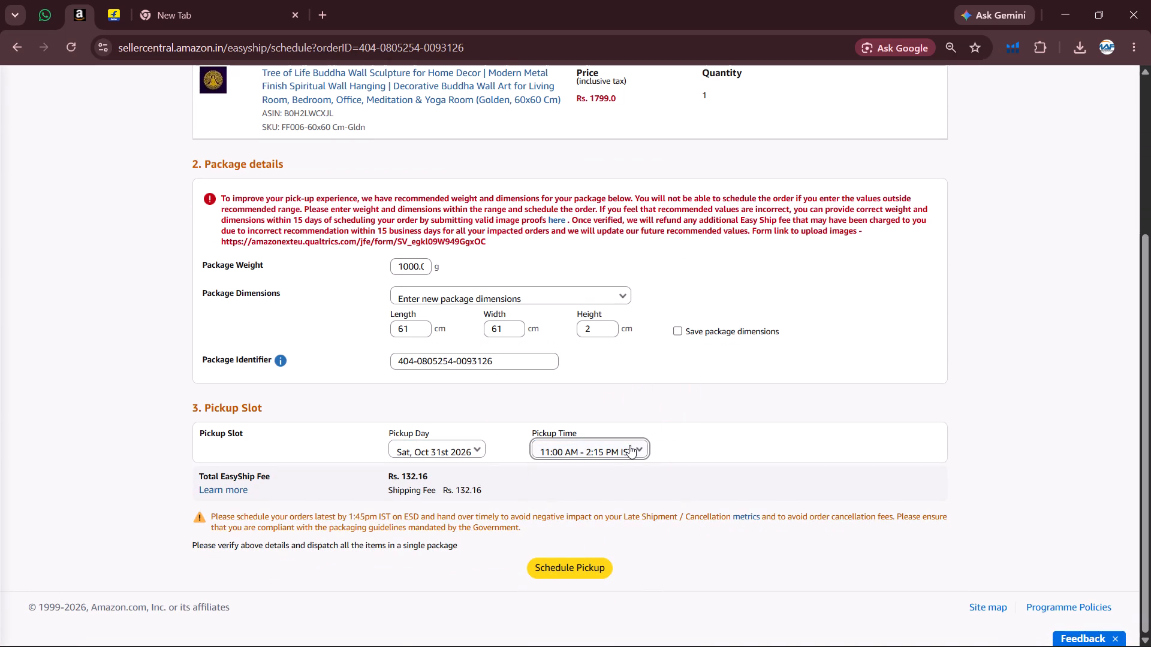
pyautogui.click(629, 445)
pyautogui.click(602, 469)
pyautogui.click(733, 415)
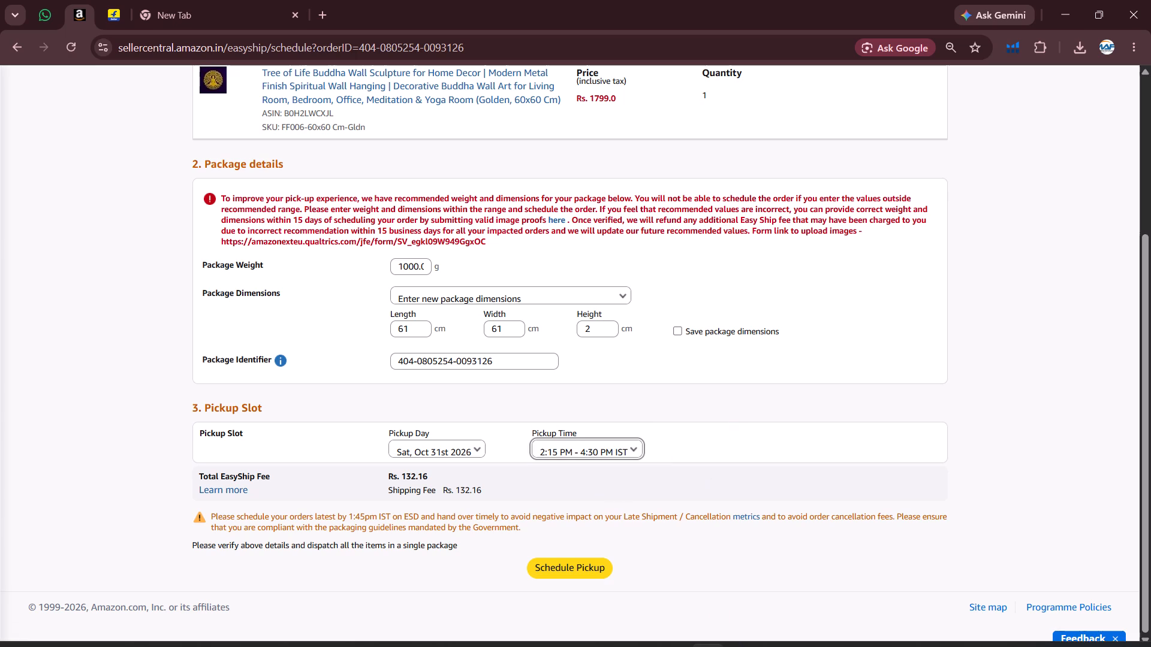
pyautogui.click(589, 563)
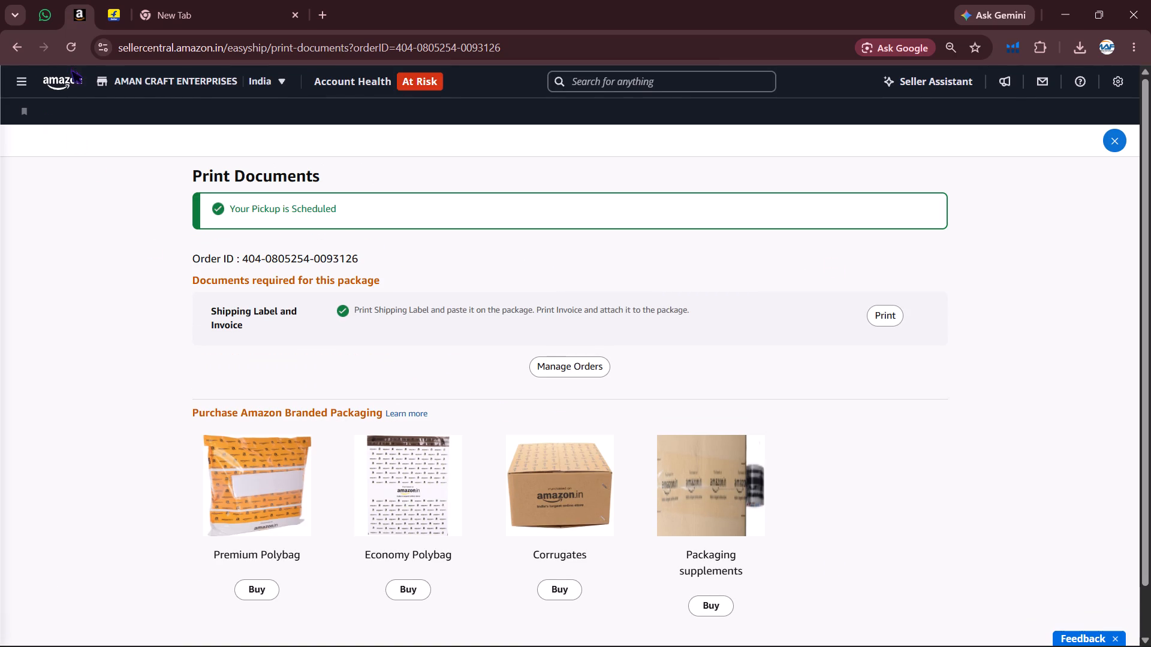
# Return to the unshipped orders and start a pickup for the Forge & Facade Stainless Steel Cutting Board order.
pyautogui.click(11, 53)
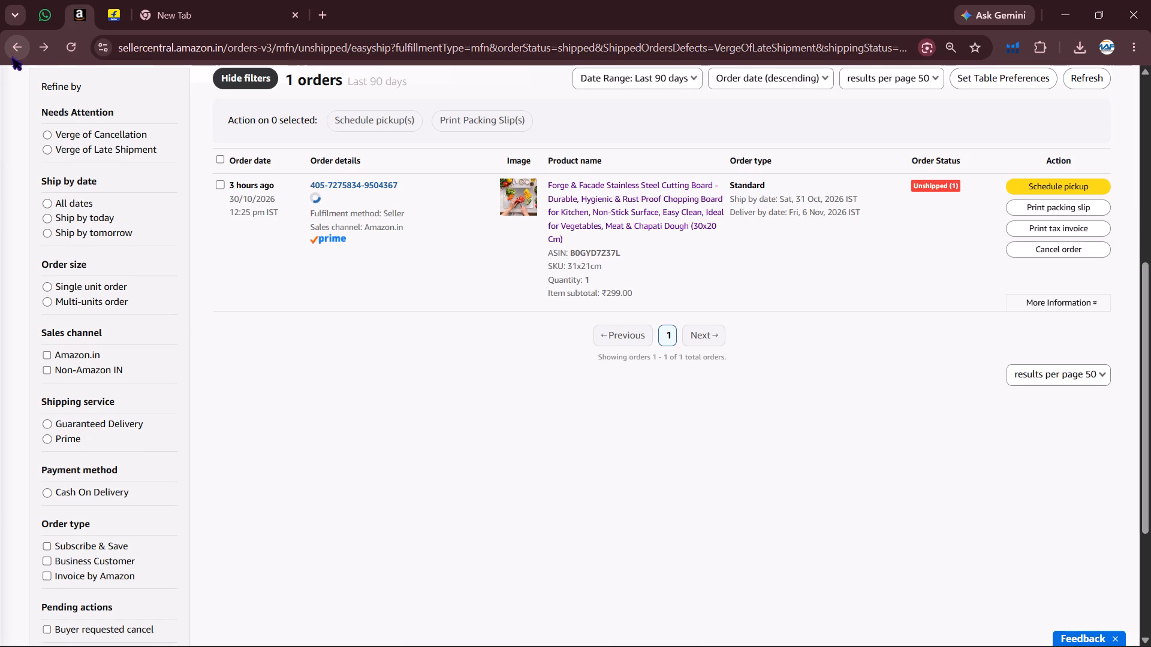
pyautogui.scroll(4, 391, 326)
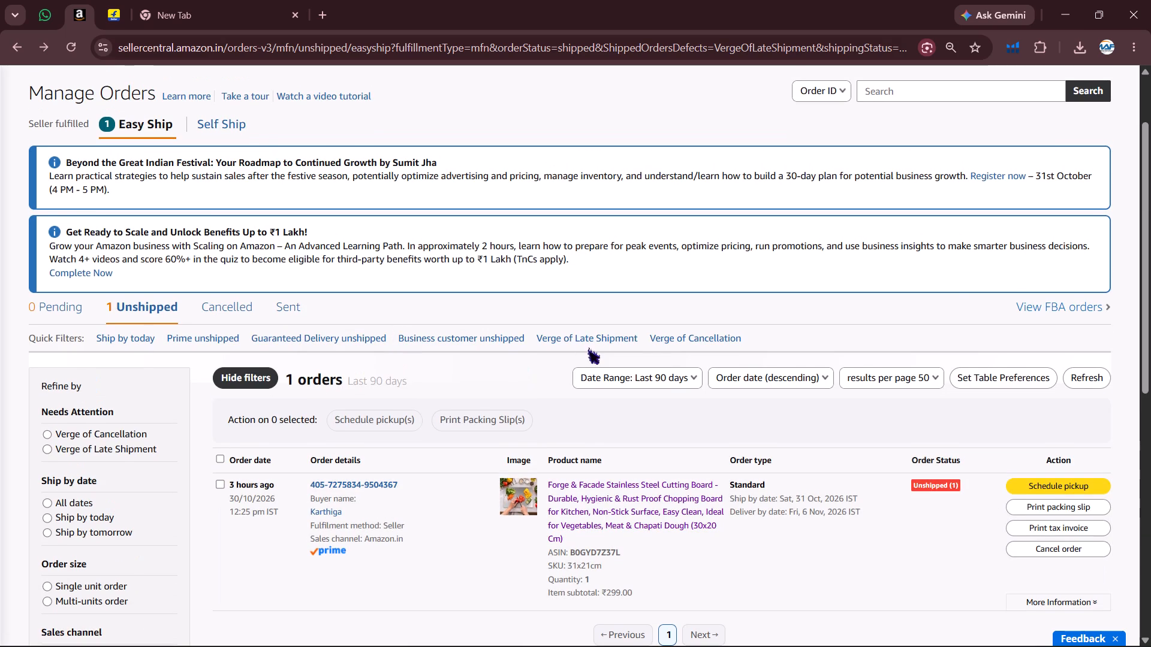
pyautogui.scroll(-1, 468, 353)
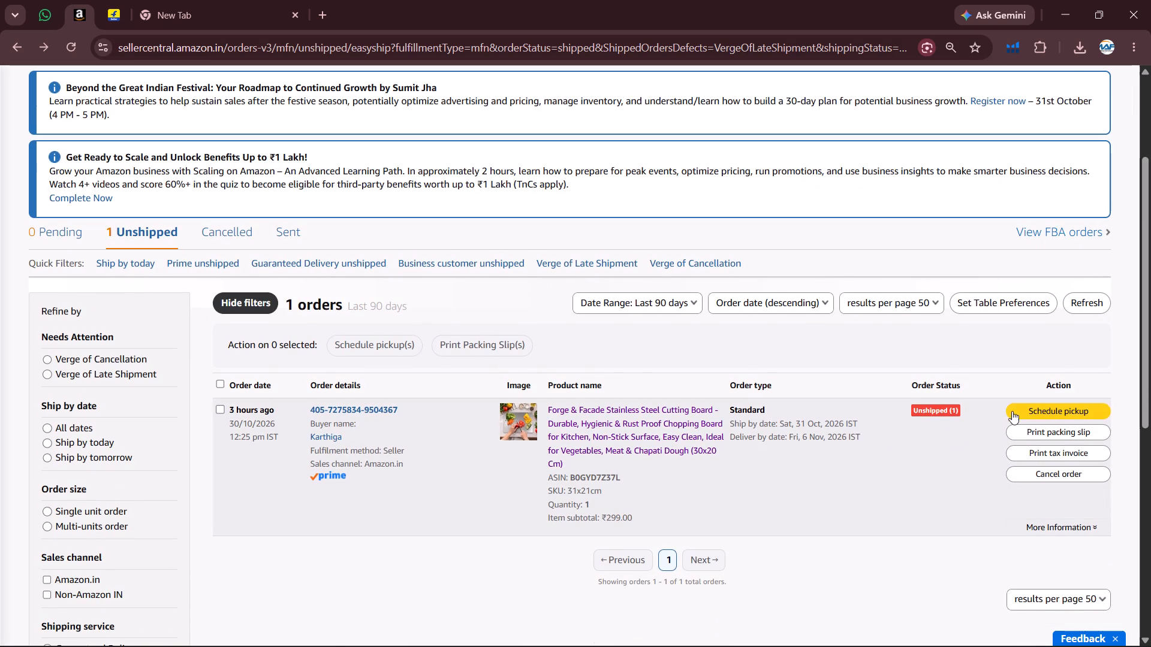
pyautogui.click(1028, 414)
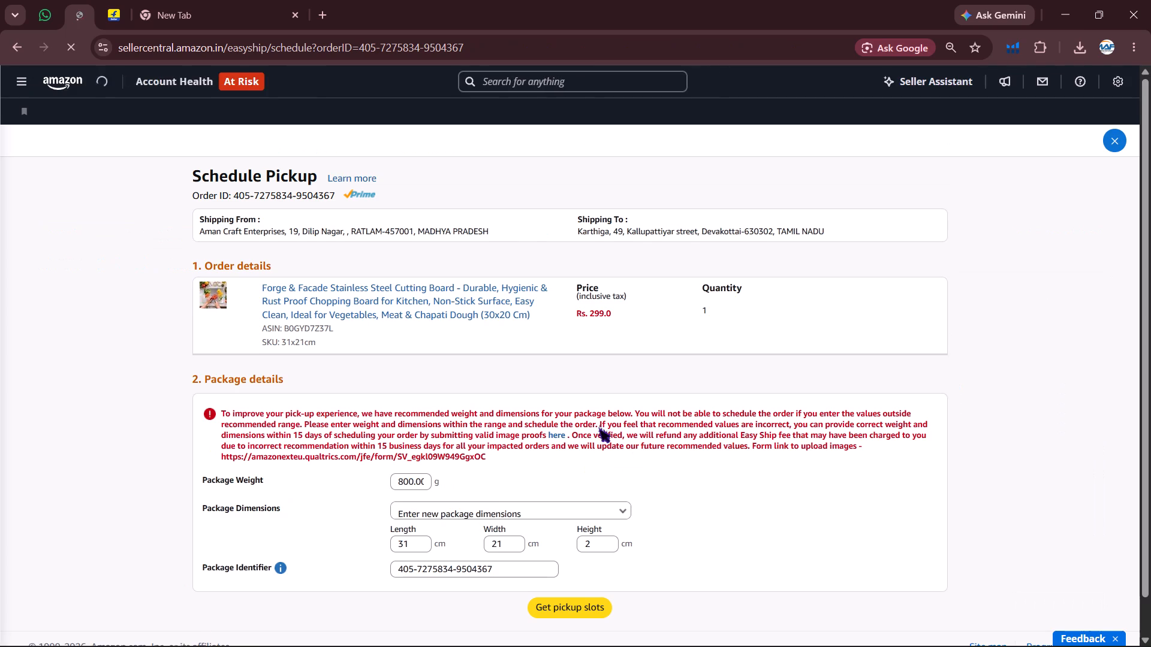
pyautogui.scroll(-2, 583, 432)
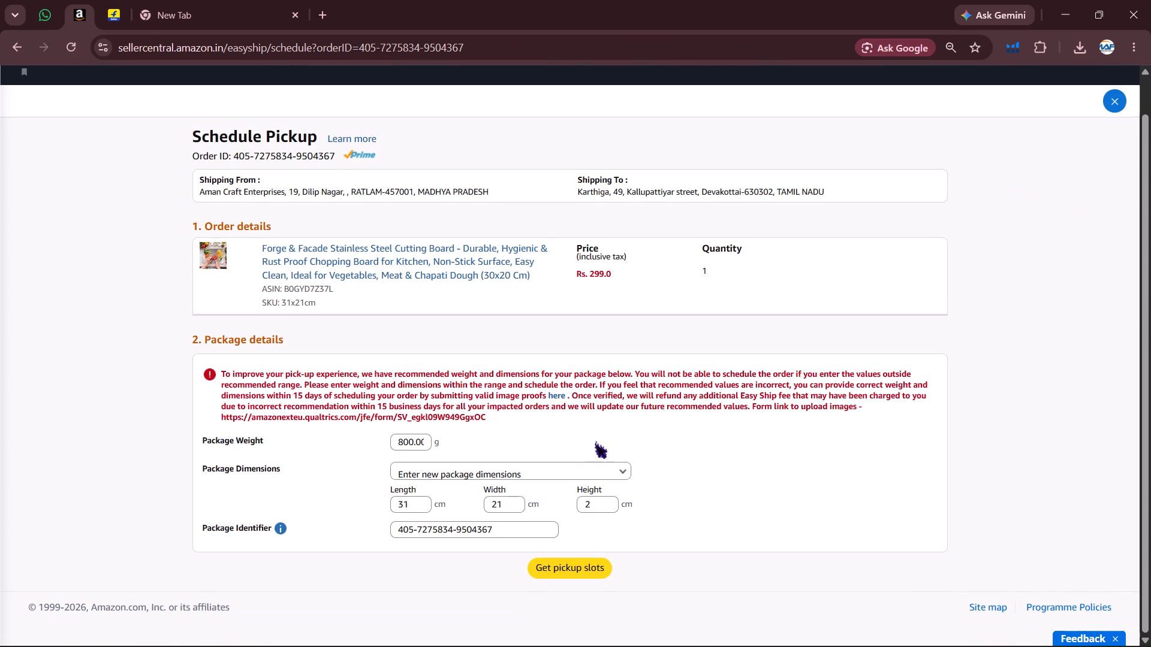
pyautogui.click(608, 427)
# Get the pickup slots and schedule the cutting board pickup for Sat, Oct 31st 2026, 2:15 PM - 4:30 PM IST.
pyautogui.click(536, 572)
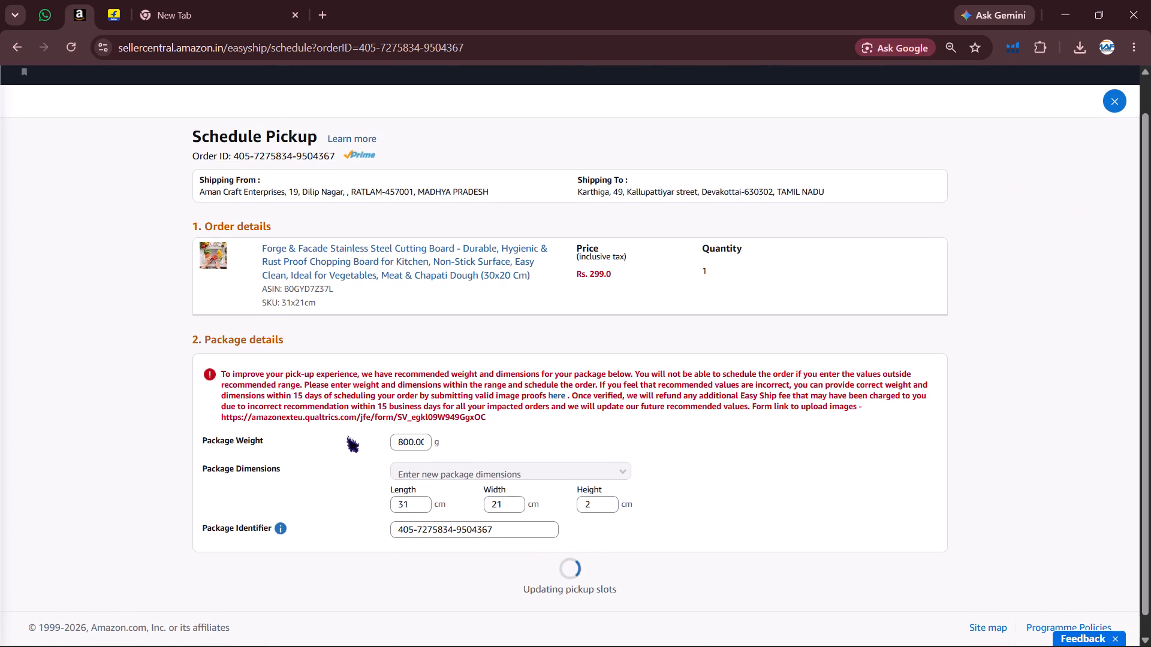
pyautogui.scroll(-4, 314, 425)
pyautogui.click(448, 453)
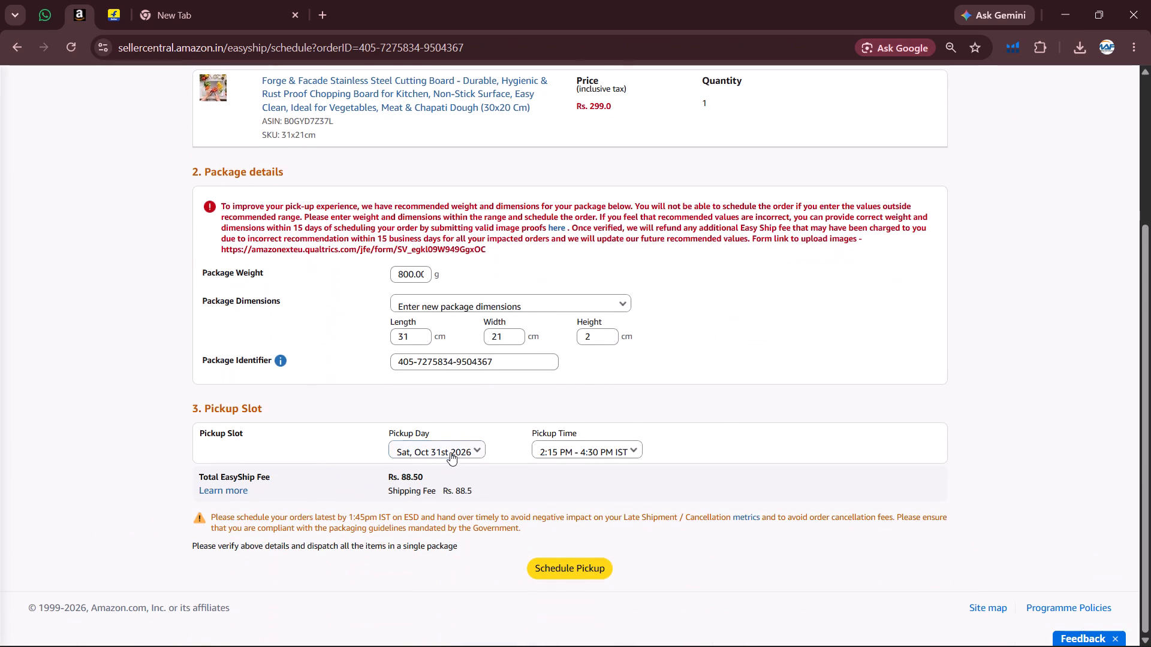
pyautogui.click(468, 433)
pyautogui.click(556, 442)
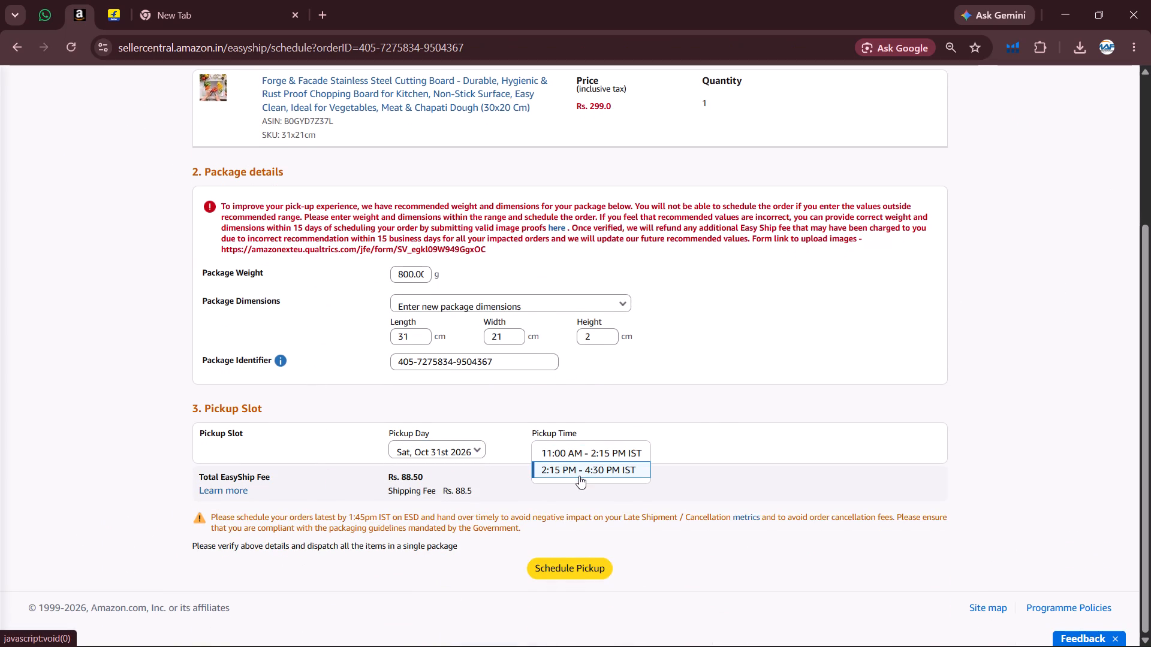
pyautogui.click(648, 416)
pyautogui.click(565, 572)
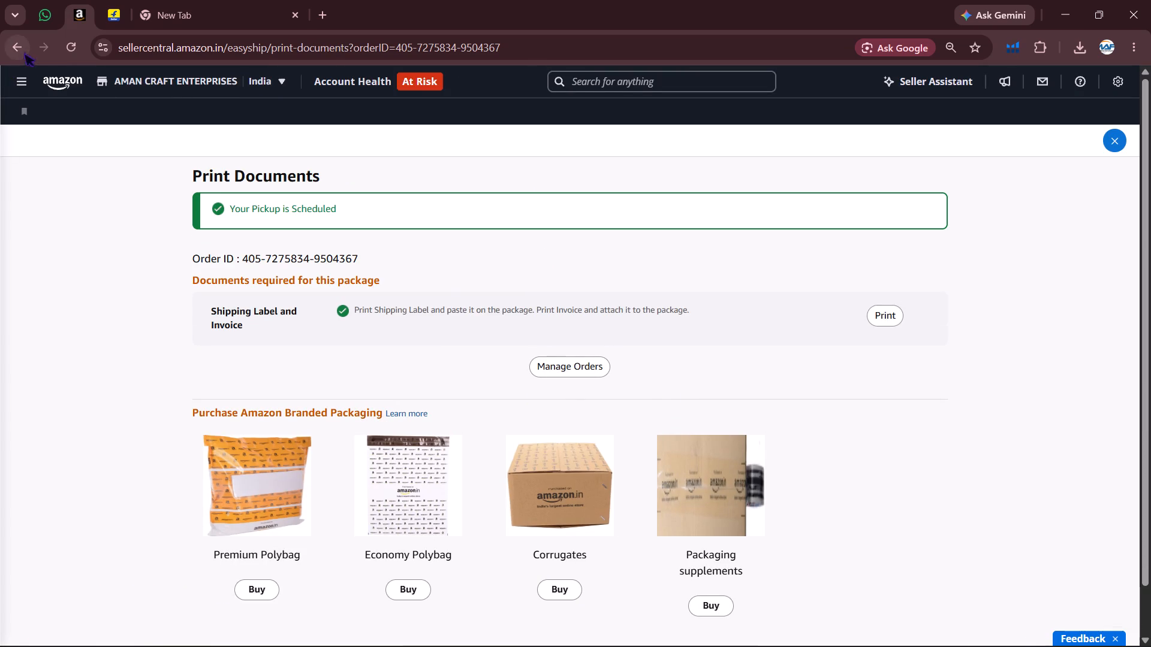
# Return to the unshipped Easy Ship orders and check the list for any orders still needing a pickup.
pyautogui.click(23, 49)
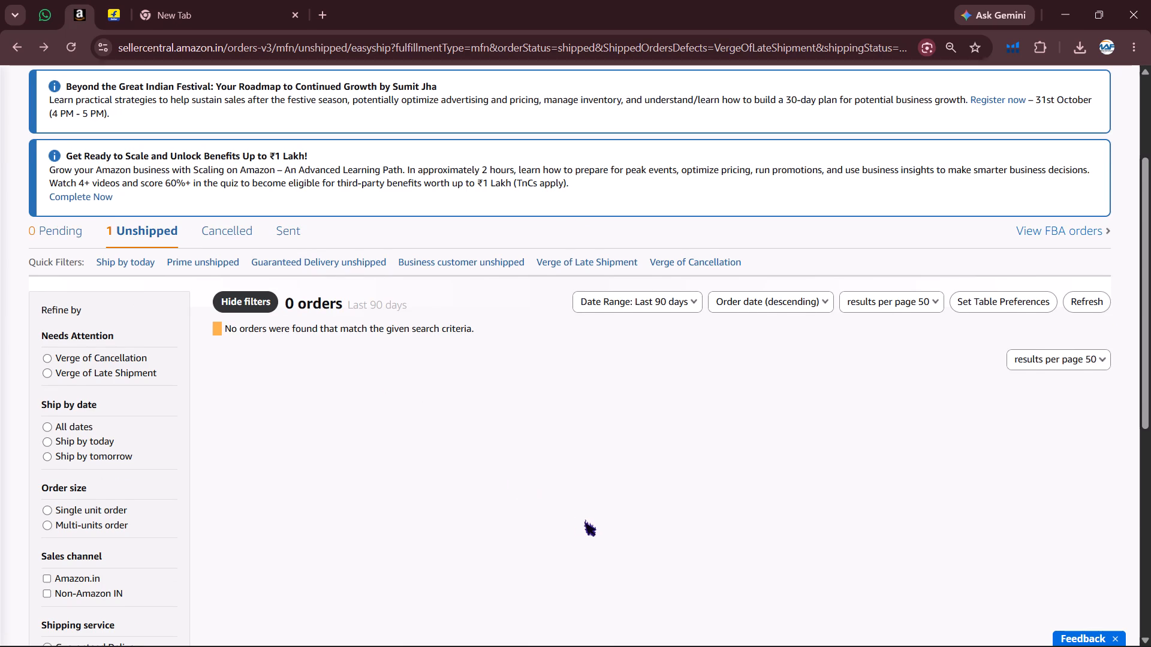
pyautogui.scroll(-4, 584, 518)
pyautogui.scroll(6, 584, 518)
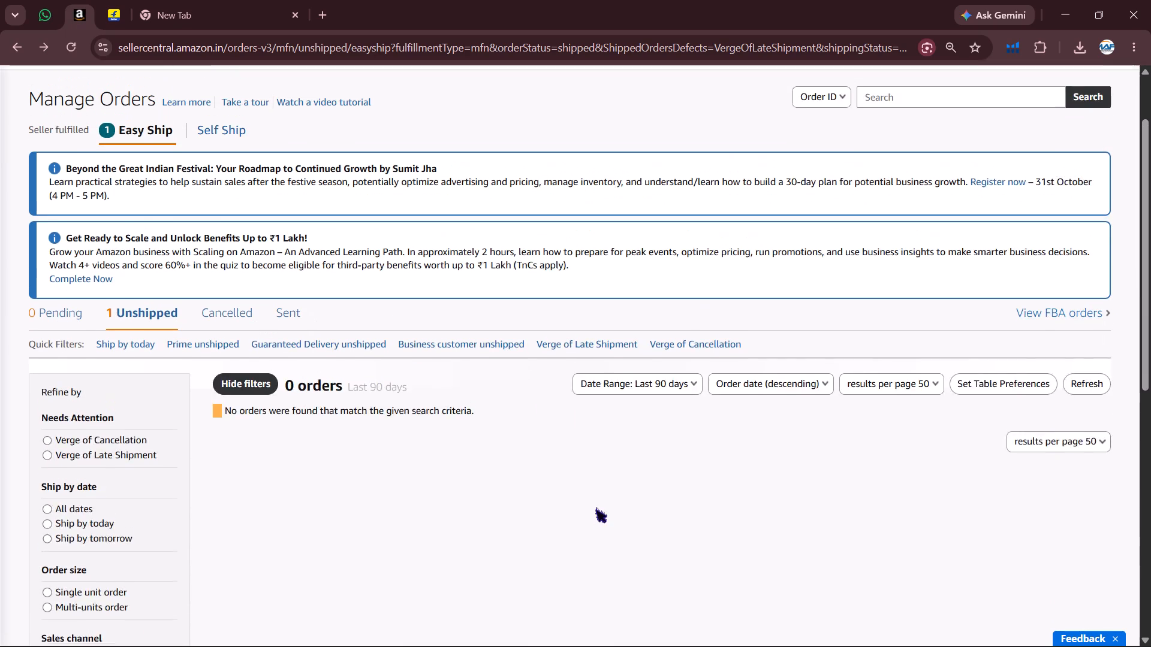
# Open the sent Easy Ship orders and check the ones waiting for pickup.
pyautogui.scroll(5, 595, 505)
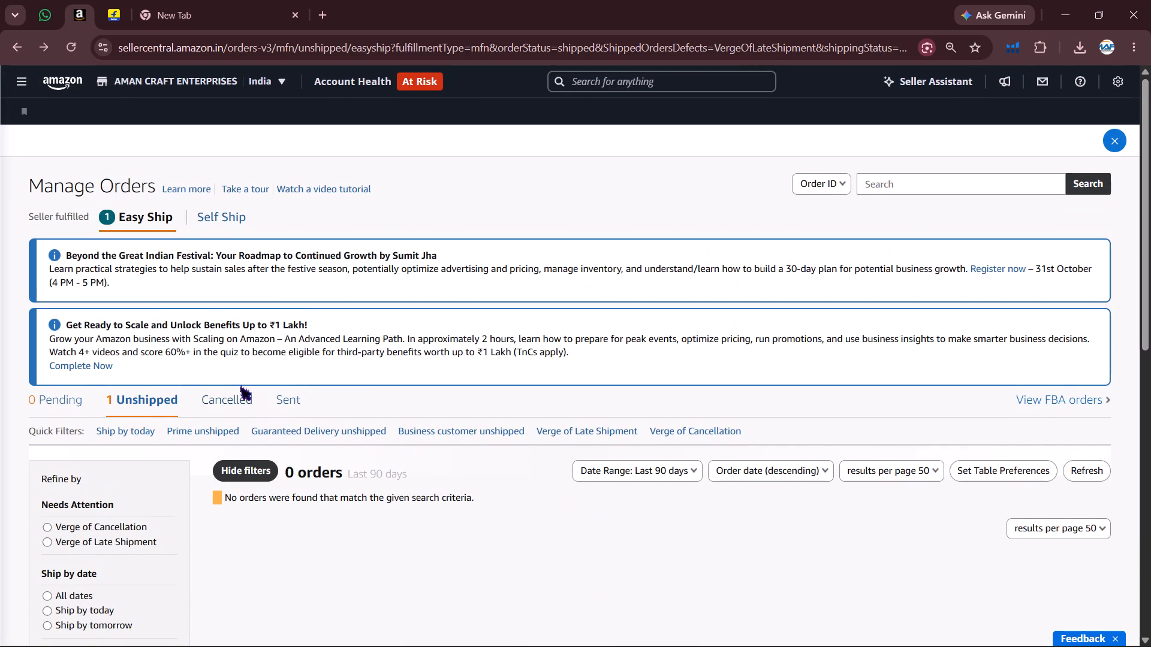
pyautogui.scroll(-3, 240, 383)
pyautogui.scroll(4, 239, 380)
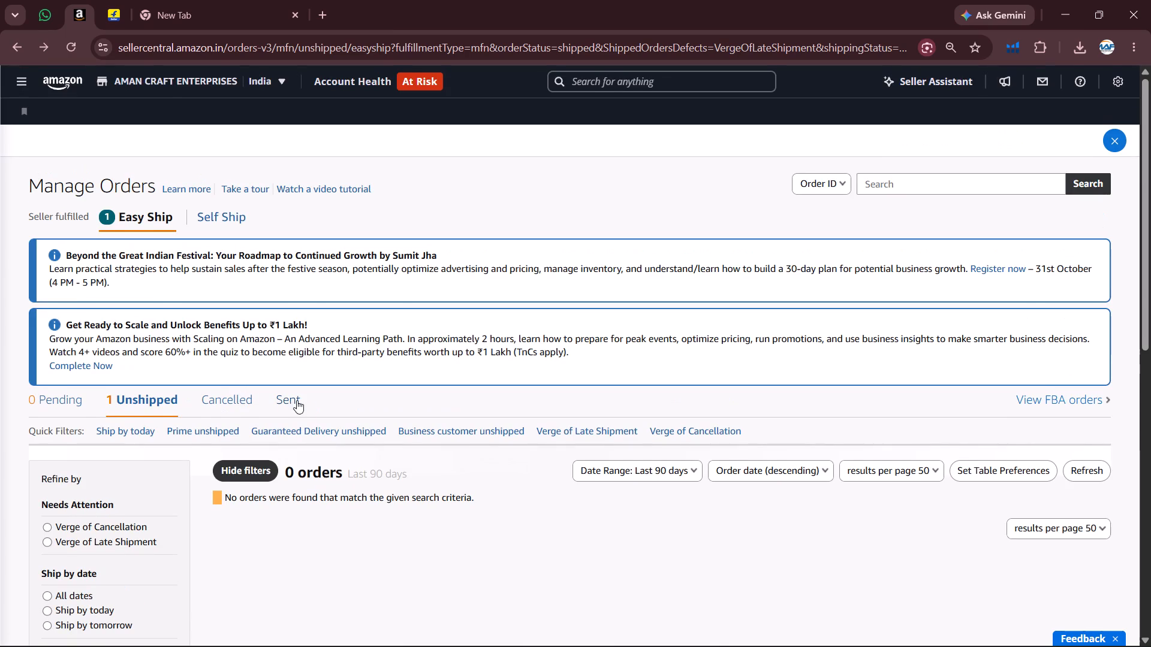
pyautogui.click(306, 402)
pyautogui.click(281, 397)
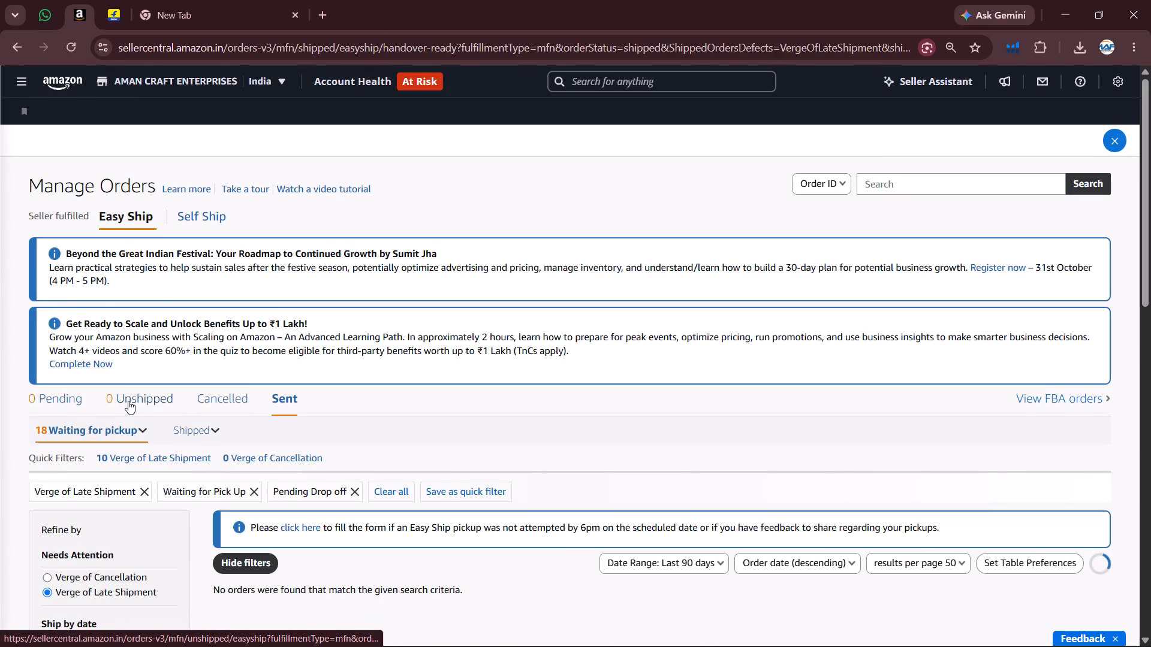
# Switch to Flipkart Seller Hub and check the Forge & Facade orders to pack.
pyautogui.click(117, 9)
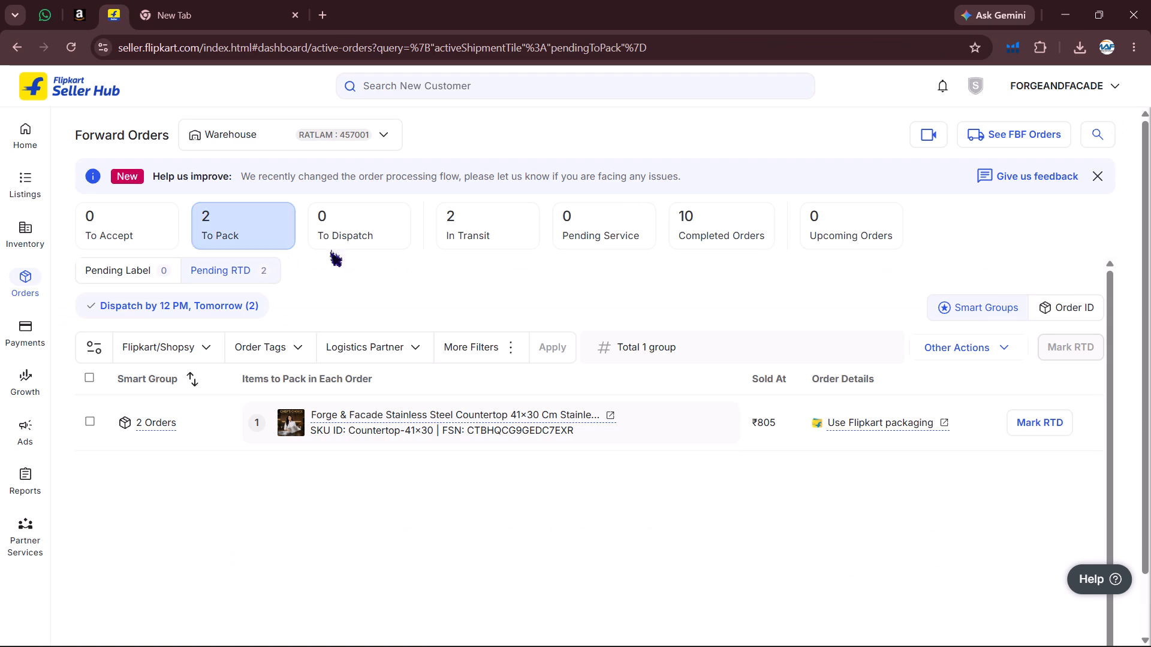
pyautogui.click(570, 525)
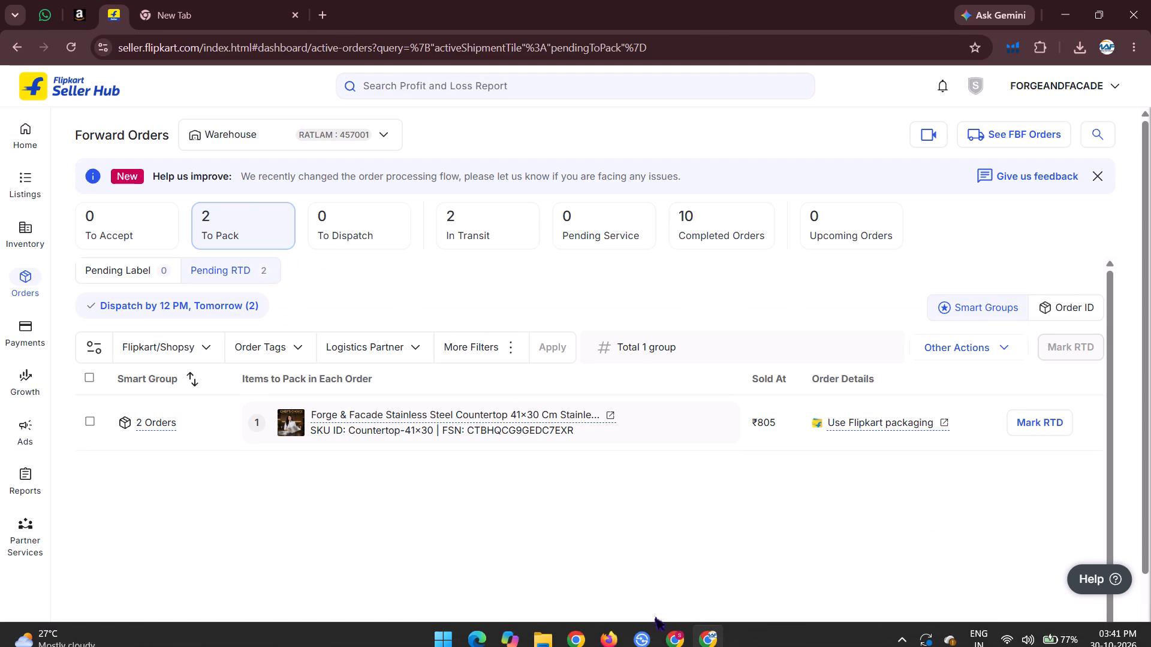
# Switch to the AathiLife account's Flipkart Seller Hub and open its orders to dispatch.
pyautogui.click(676, 627)
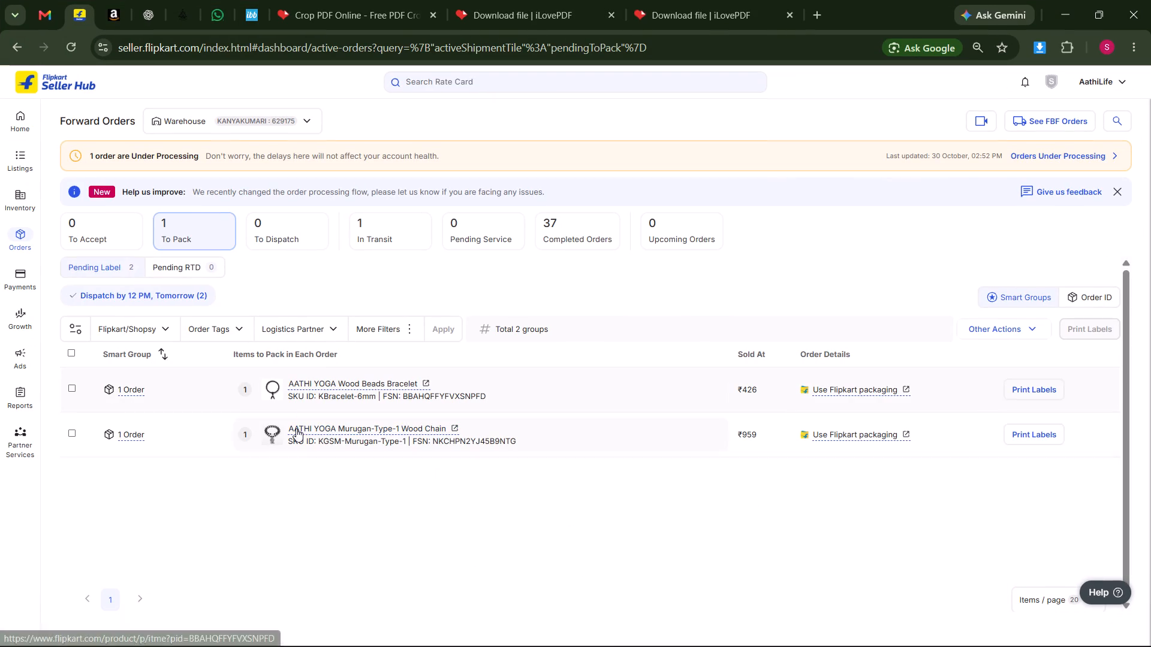
pyautogui.click(302, 221)
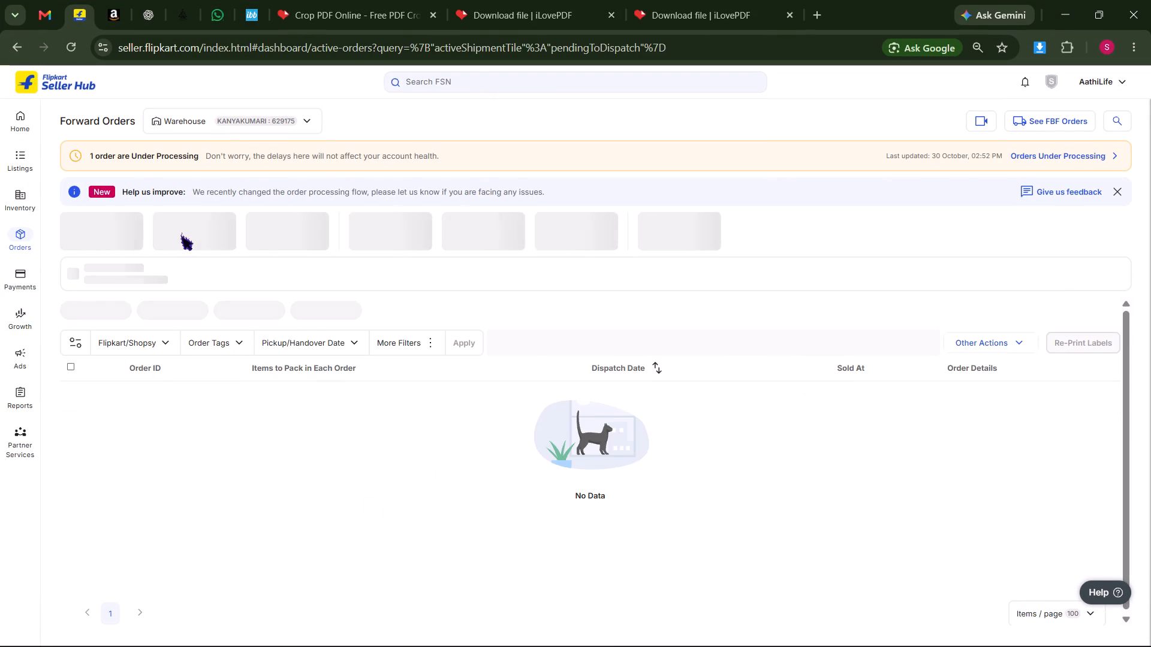
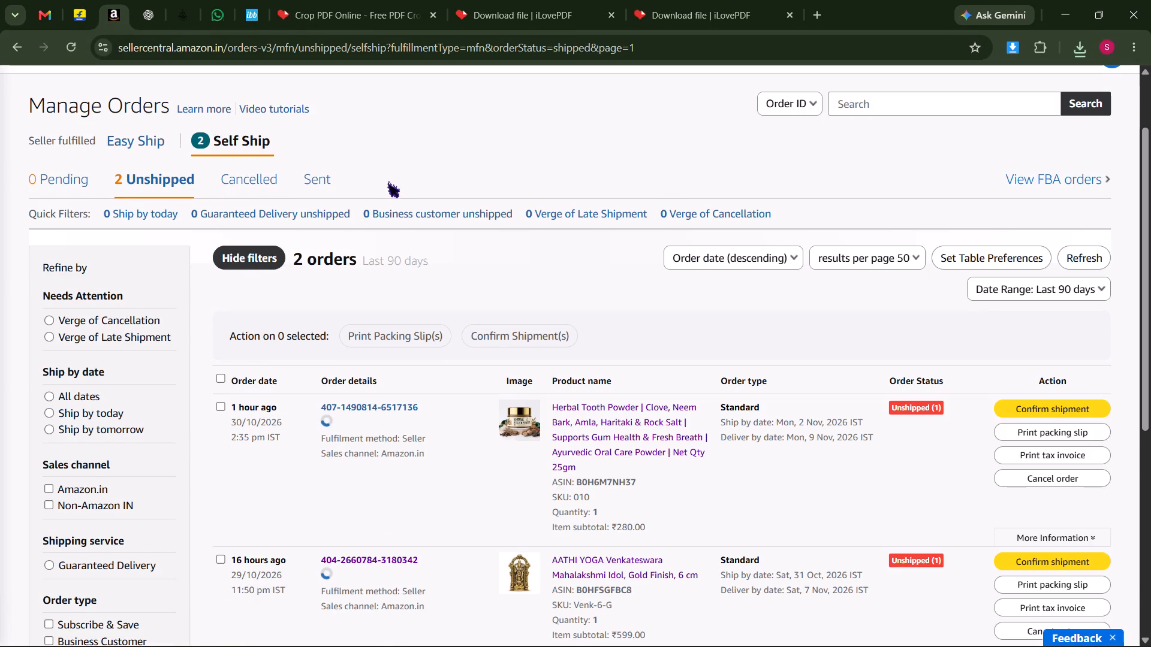
# Look through the unshipped Self Ship orders and open the details of the Herbal Tooth Powder order.
pyautogui.scroll(-1, 388, 177)
pyautogui.scroll(2, 388, 177)
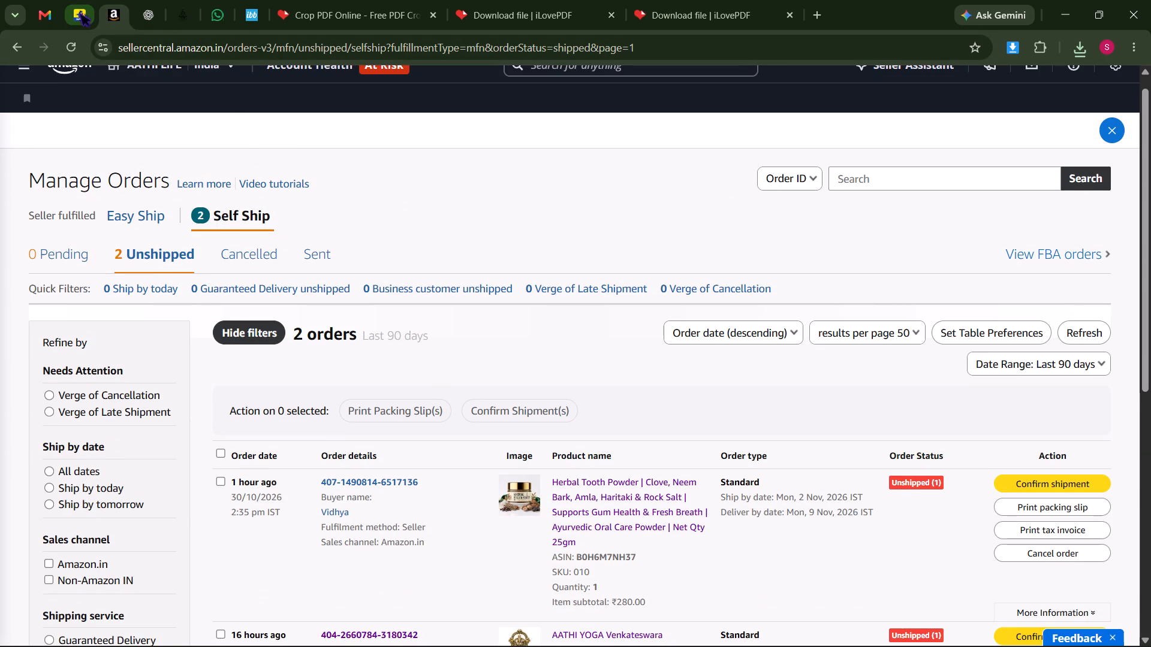
pyautogui.click(402, 480)
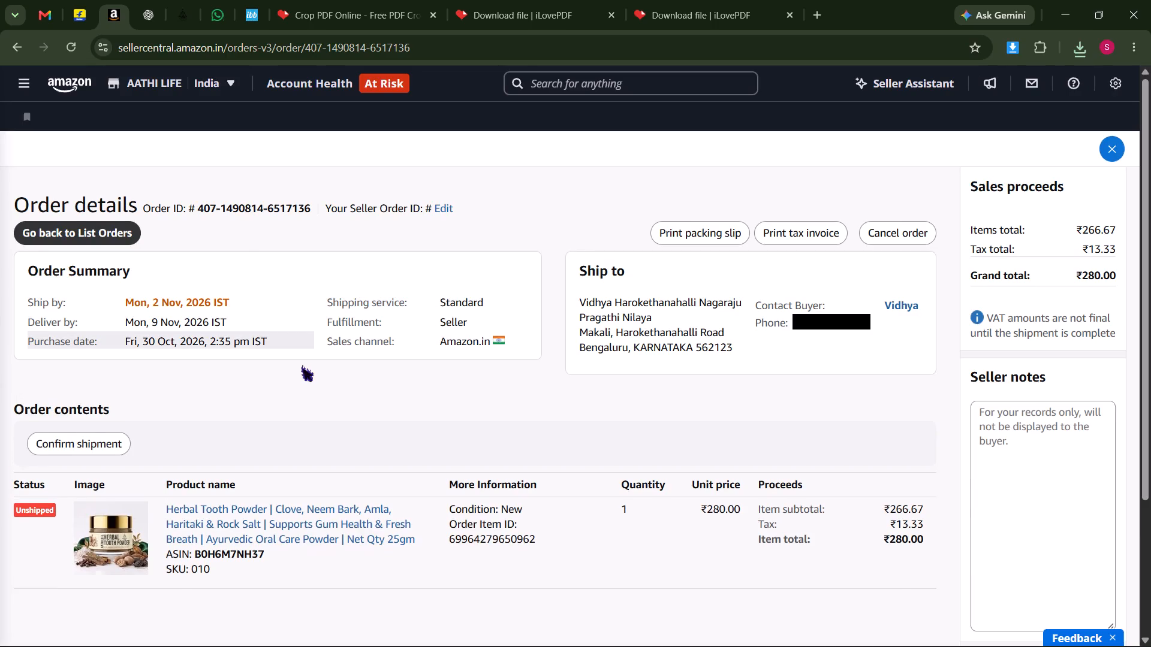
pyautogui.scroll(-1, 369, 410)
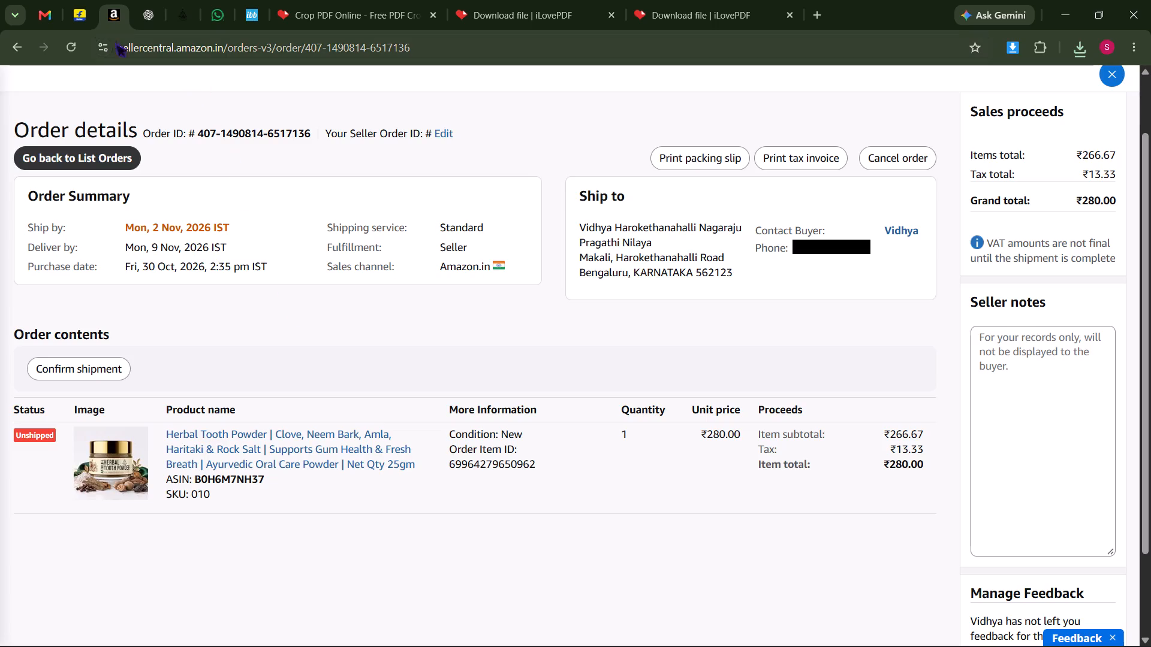
# Switch to Flipkart Seller Hub and print the label for the AATHI YOGA Wood Beads Bracelet order.
pyautogui.click(80, 10)
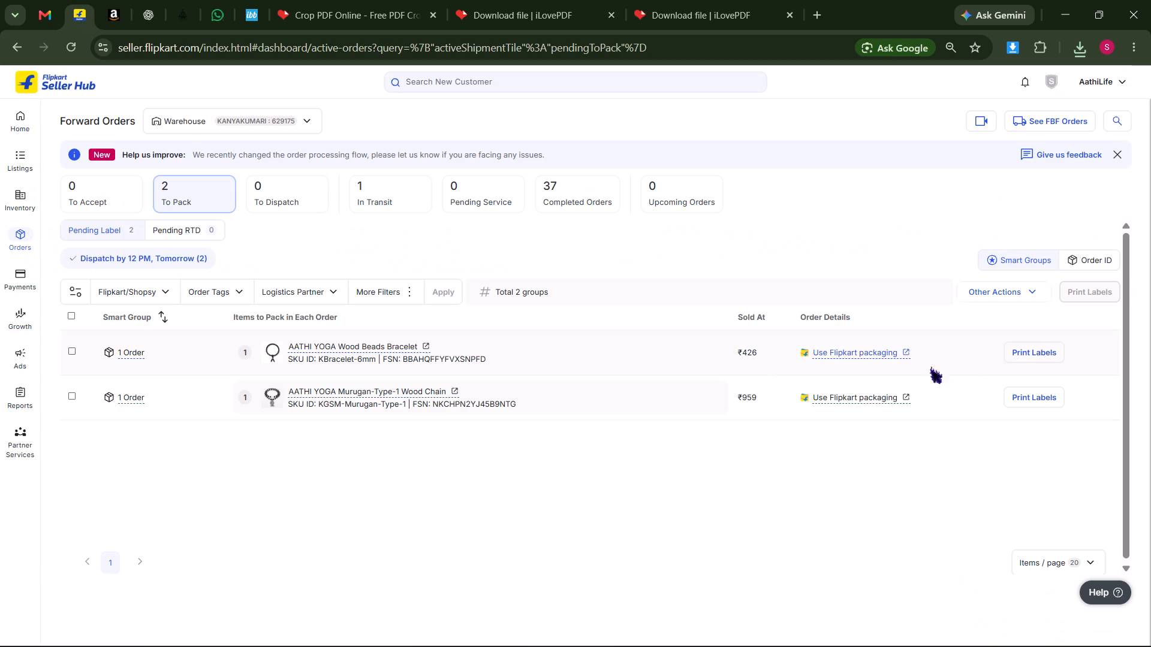
pyautogui.click(1033, 350)
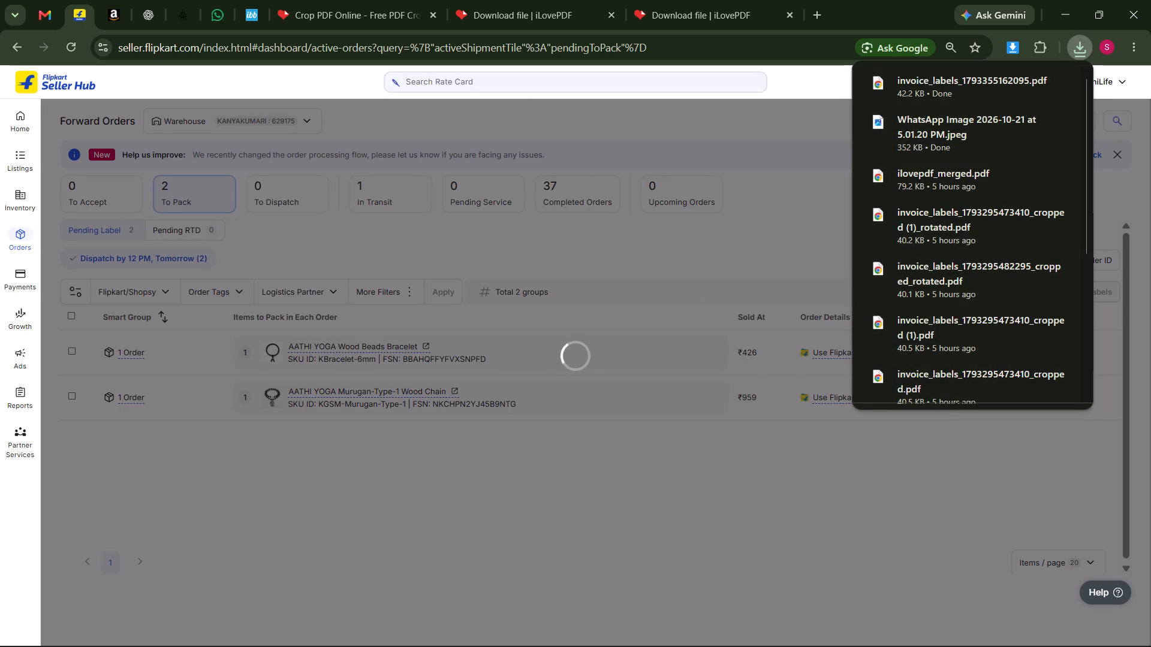
pyautogui.click(363, 0)
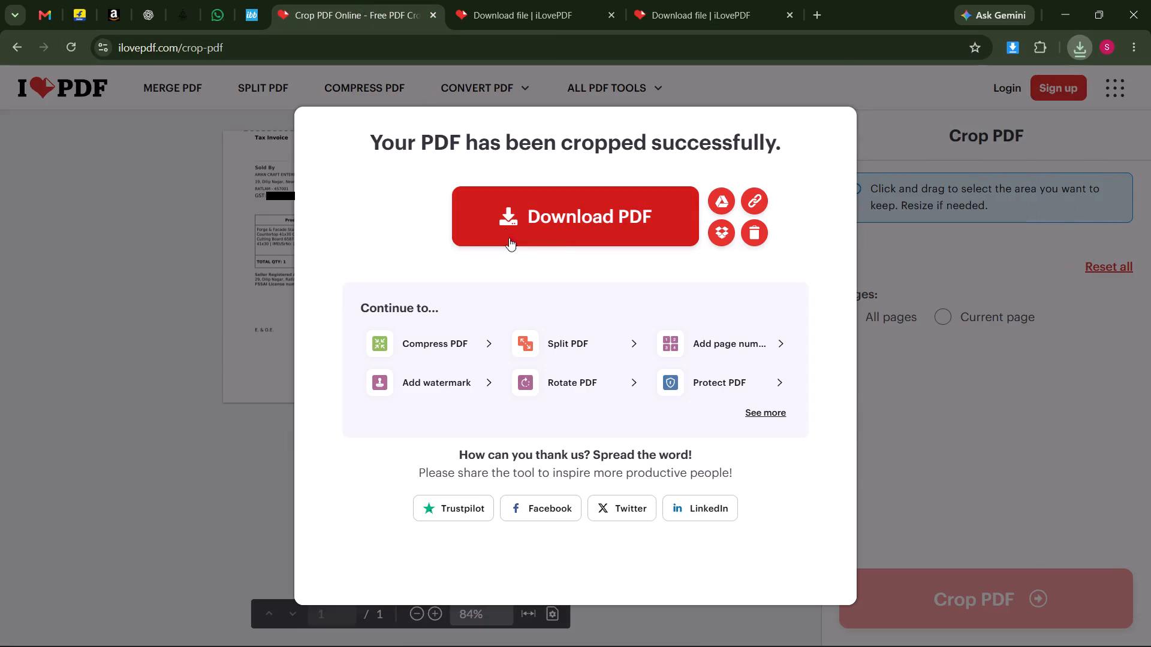
pyautogui.click(998, 242)
pyautogui.click(13, 49)
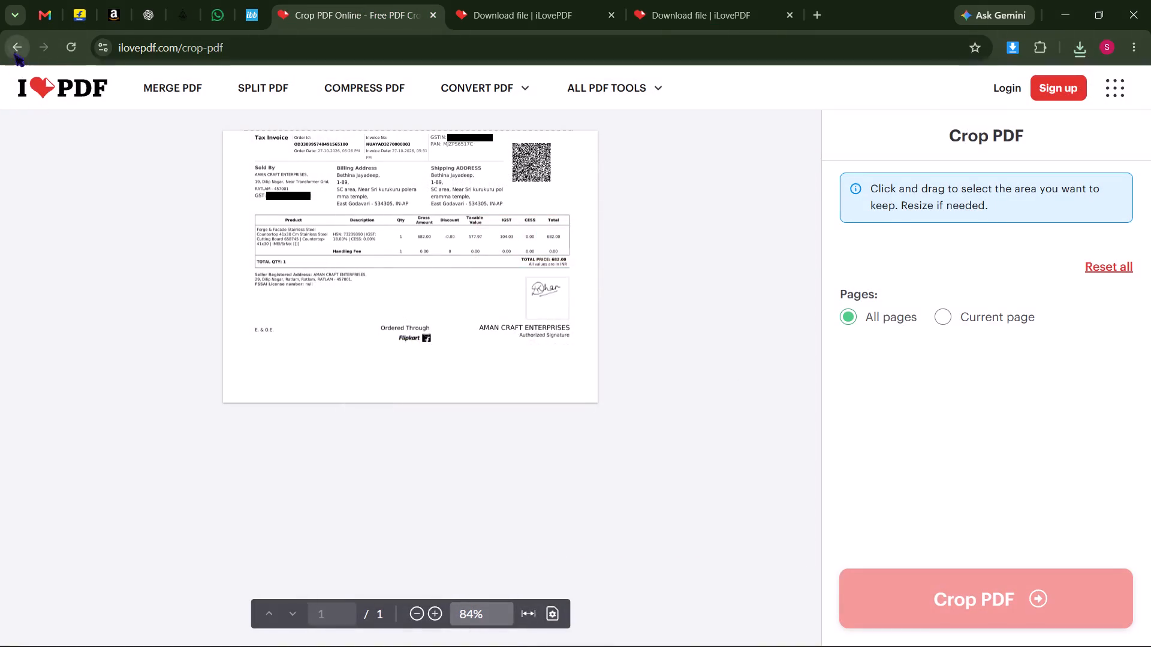
pyautogui.click(296, 222)
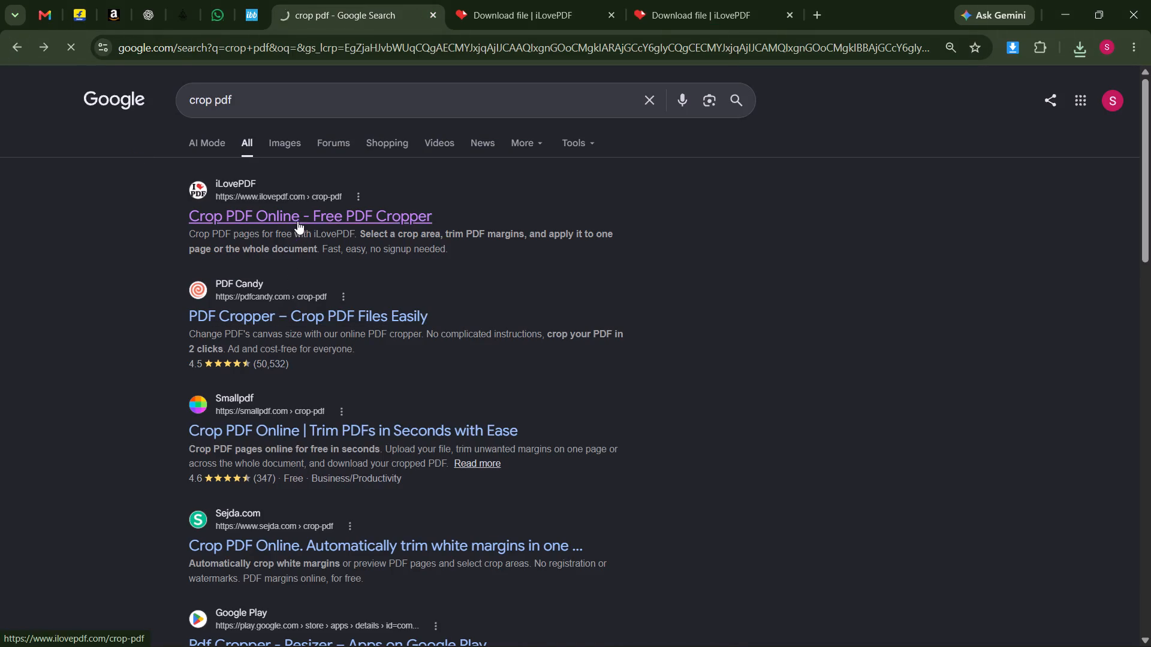
pyautogui.click(602, 252)
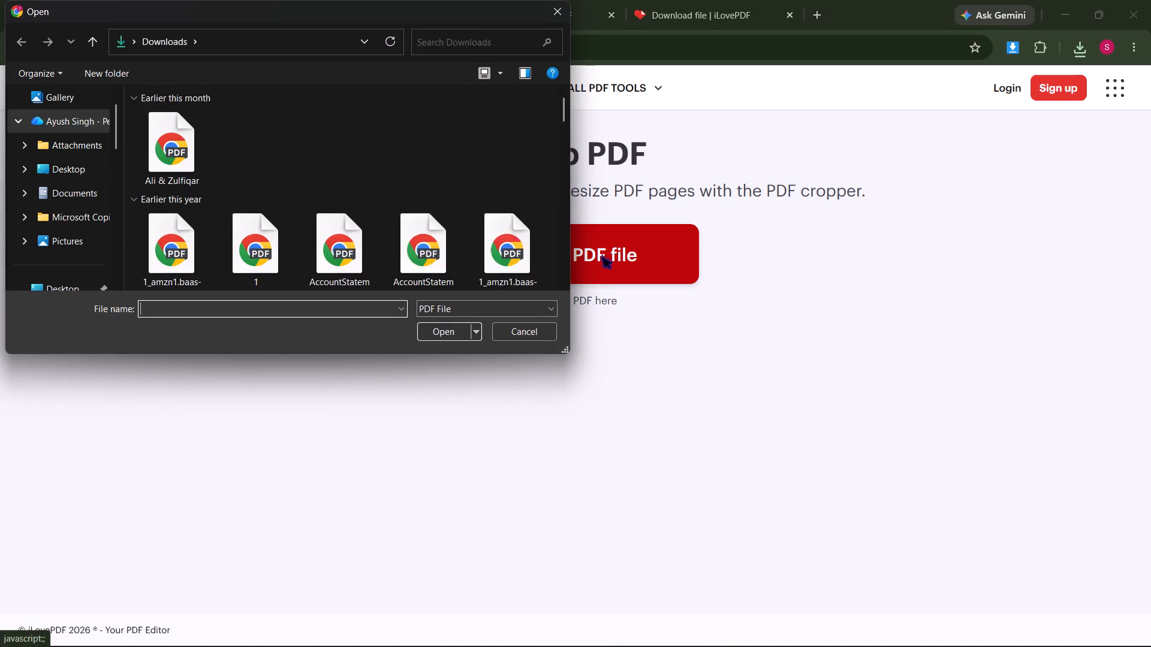
pyautogui.click(185, 145)
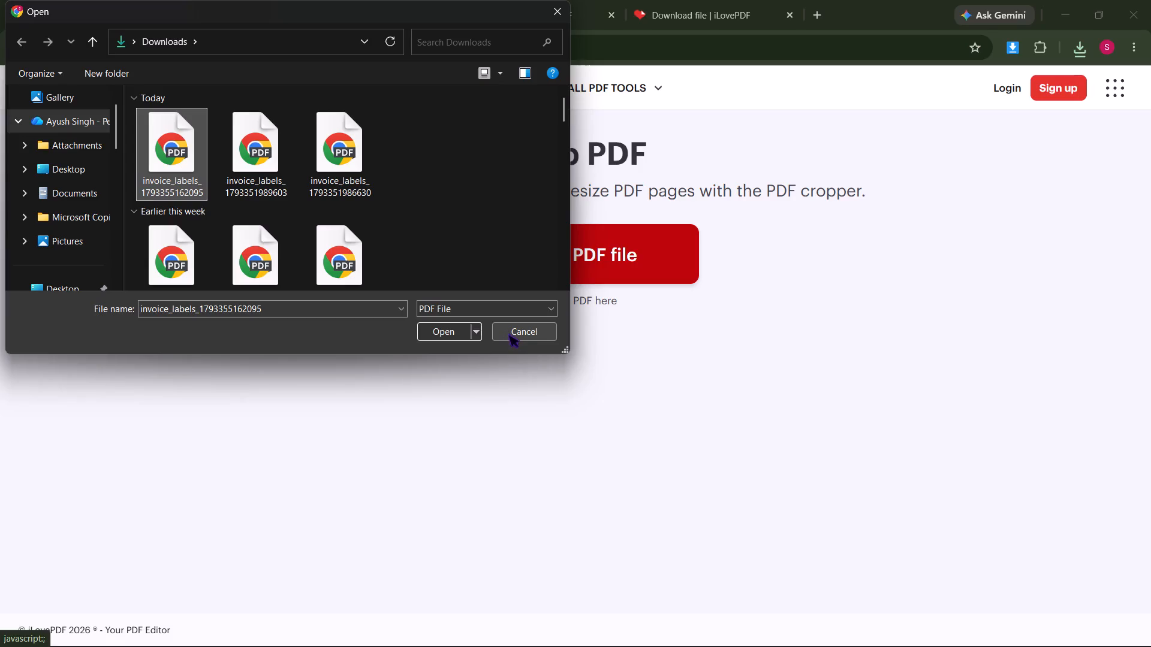
pyautogui.click(443, 329)
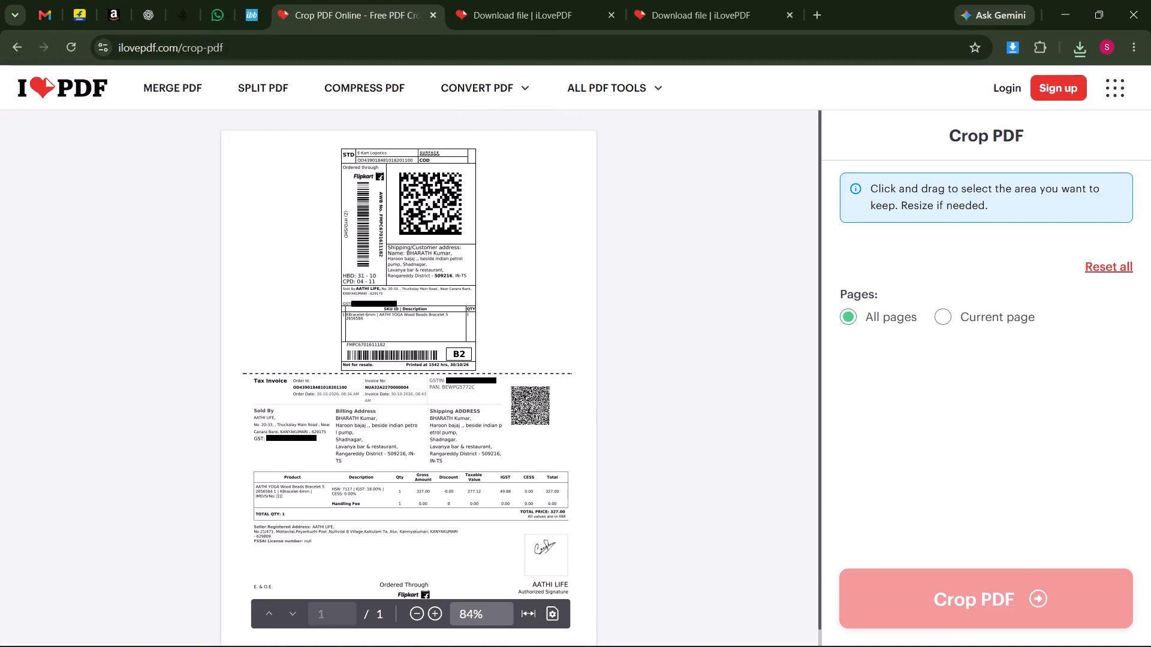
# Crop all pages to just the shipping label above the tax invoice, and download the cropped PDF.
pyautogui.moveTo(331, 140); pyautogui.dragTo(419, 326)
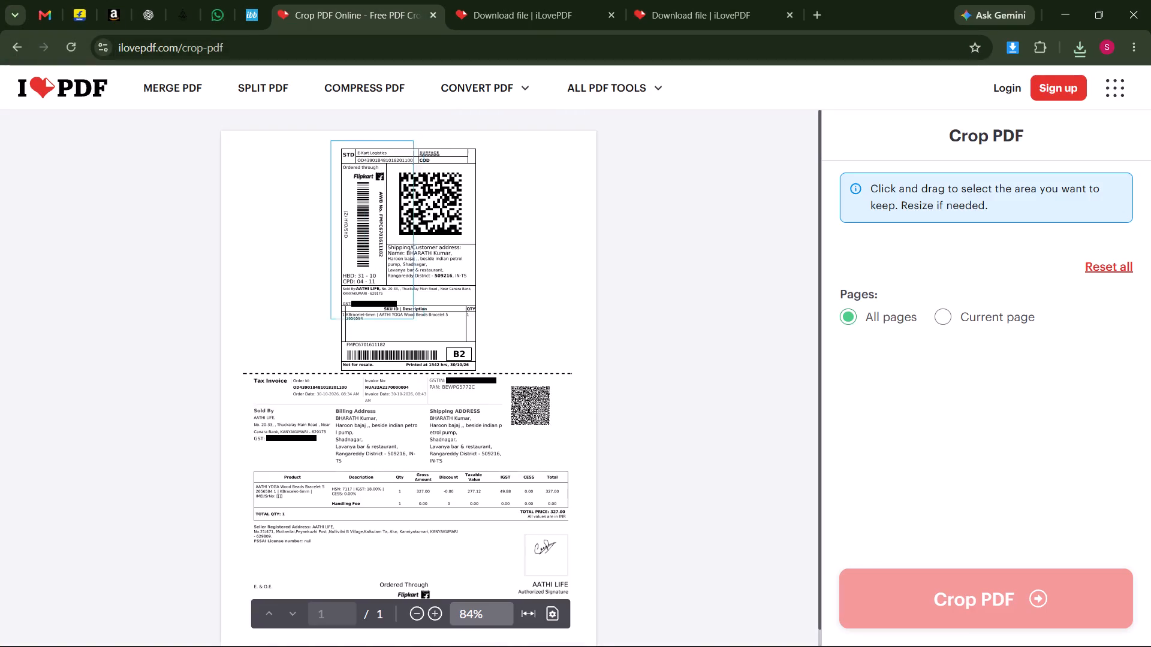
pyautogui.moveTo(419, 326); pyautogui.dragTo(484, 374)
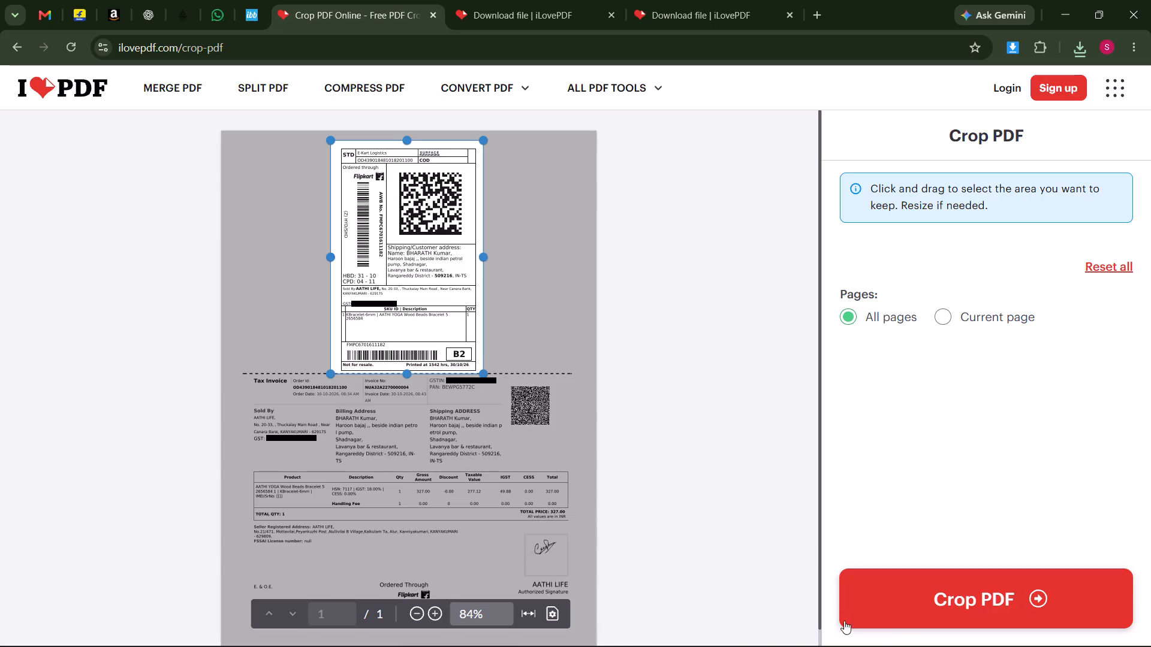
pyautogui.click(924, 589)
pyautogui.click(562, 213)
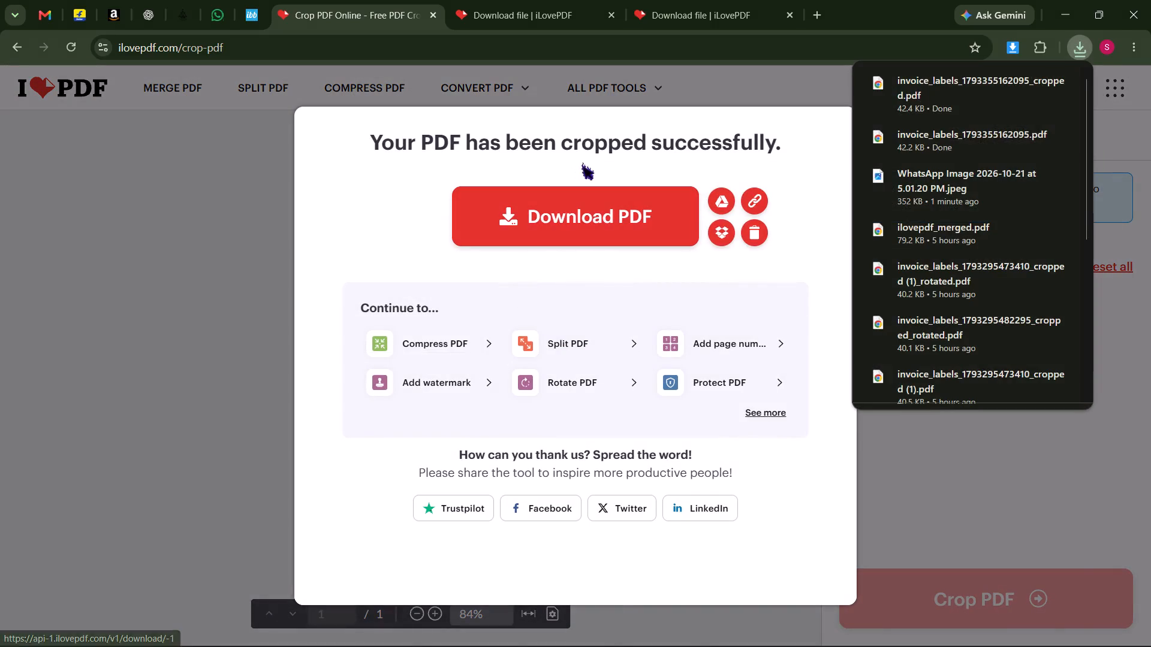
# Switch to File Explorer, rename the newly cropped label PDF in Downloads as Karungali Bracelet - 6mm, and return to the browser.
pyautogui.click(550, 627)
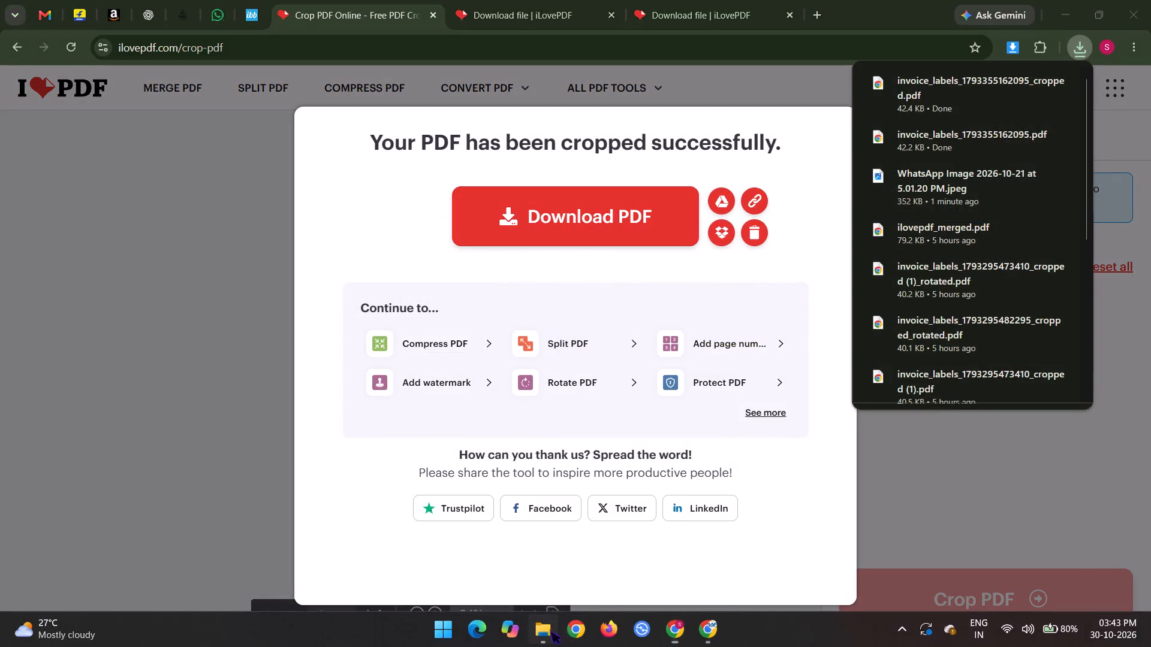
pyautogui.scroll(3, 266, 248)
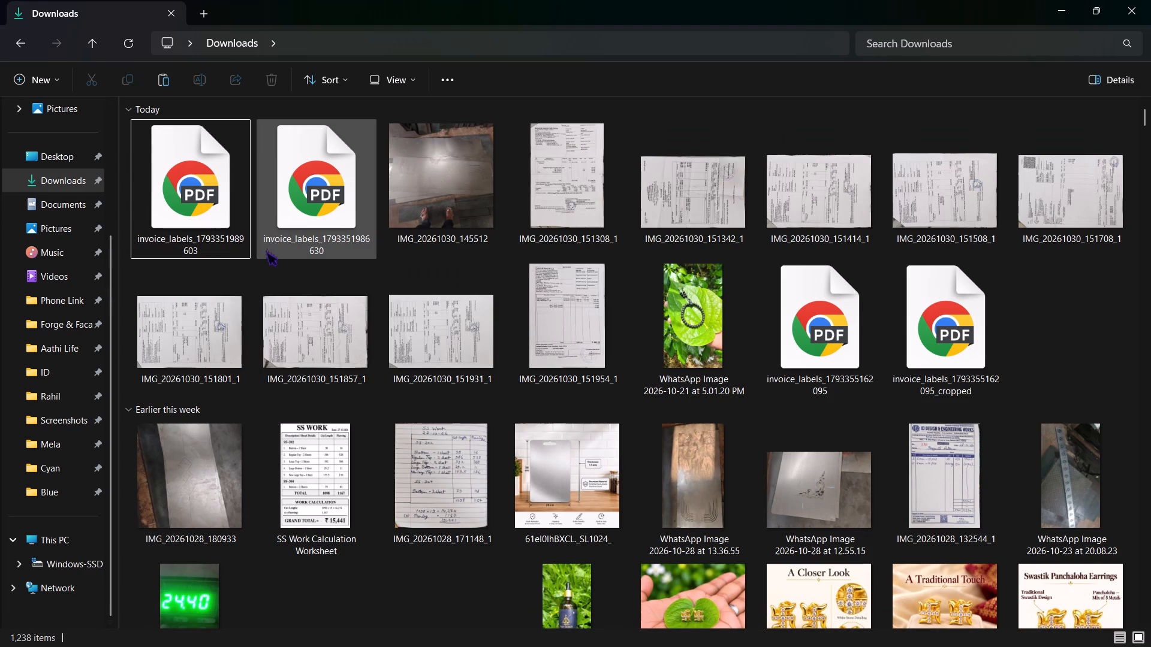
pyautogui.press('F5')
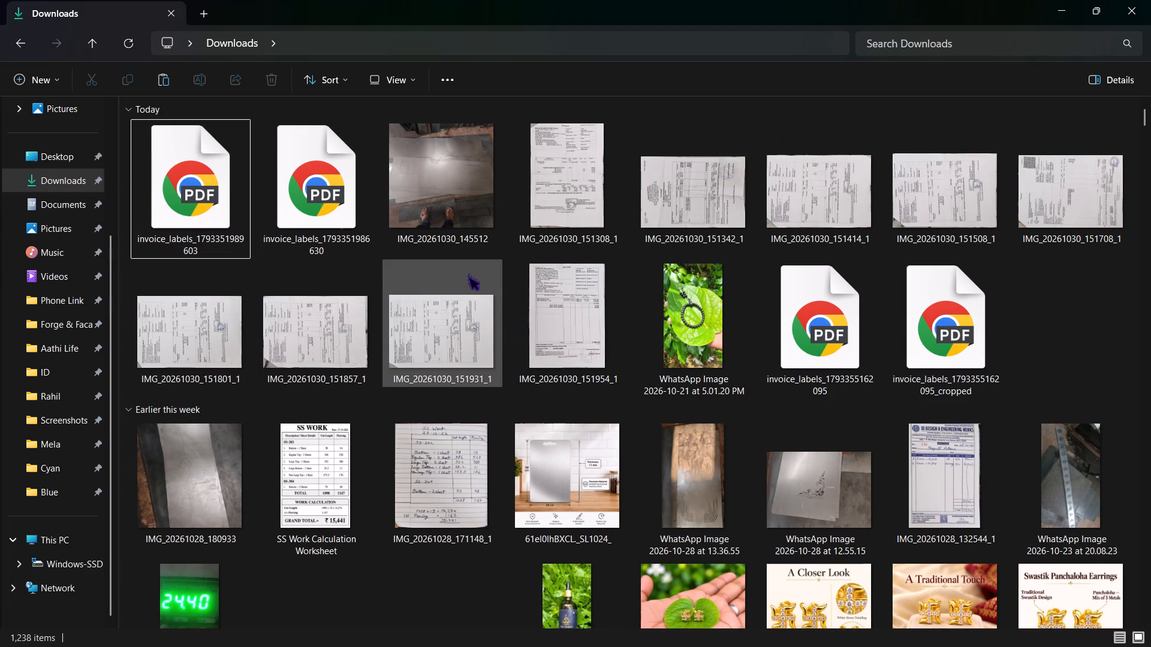
pyautogui.click(190, 201)
pyautogui.press('F2')
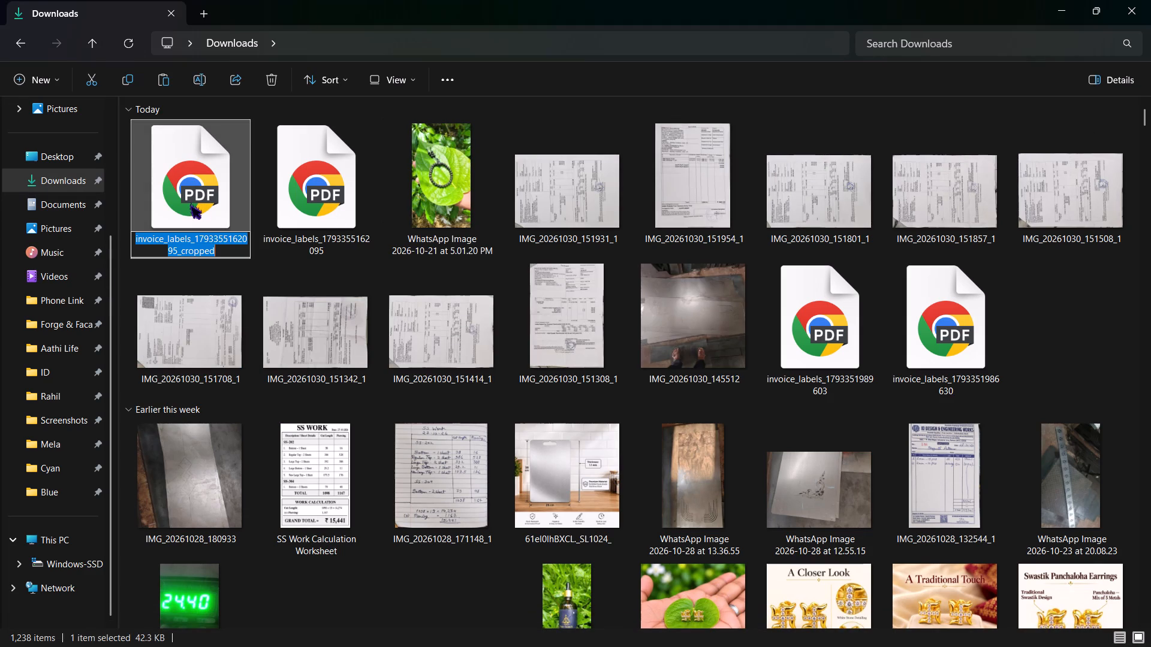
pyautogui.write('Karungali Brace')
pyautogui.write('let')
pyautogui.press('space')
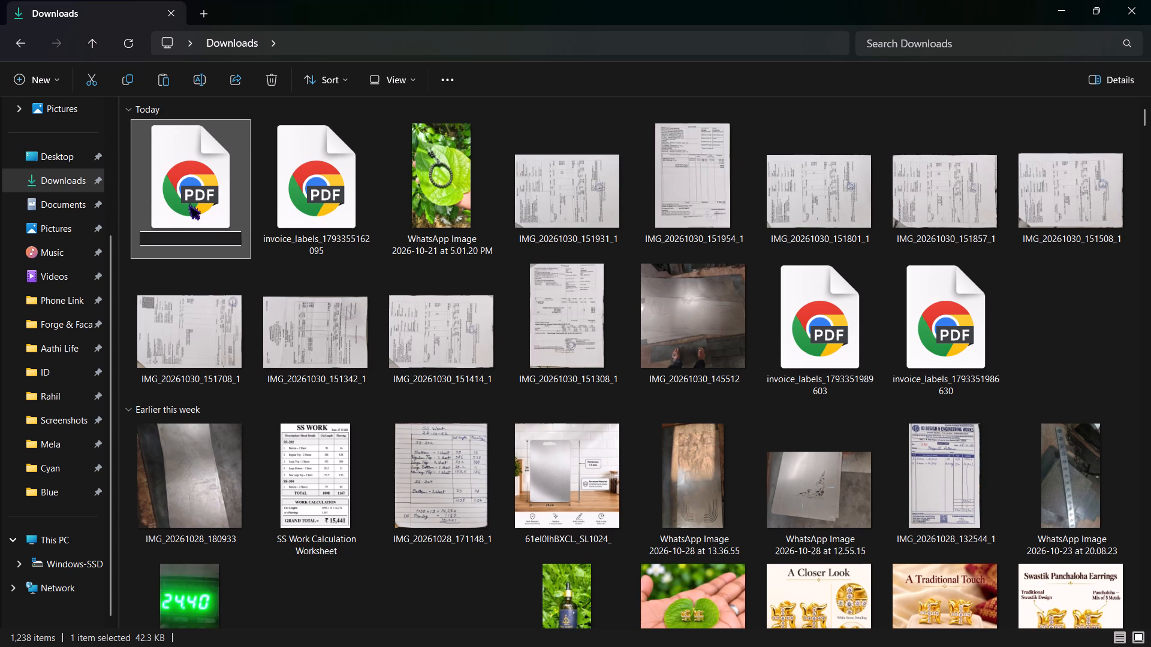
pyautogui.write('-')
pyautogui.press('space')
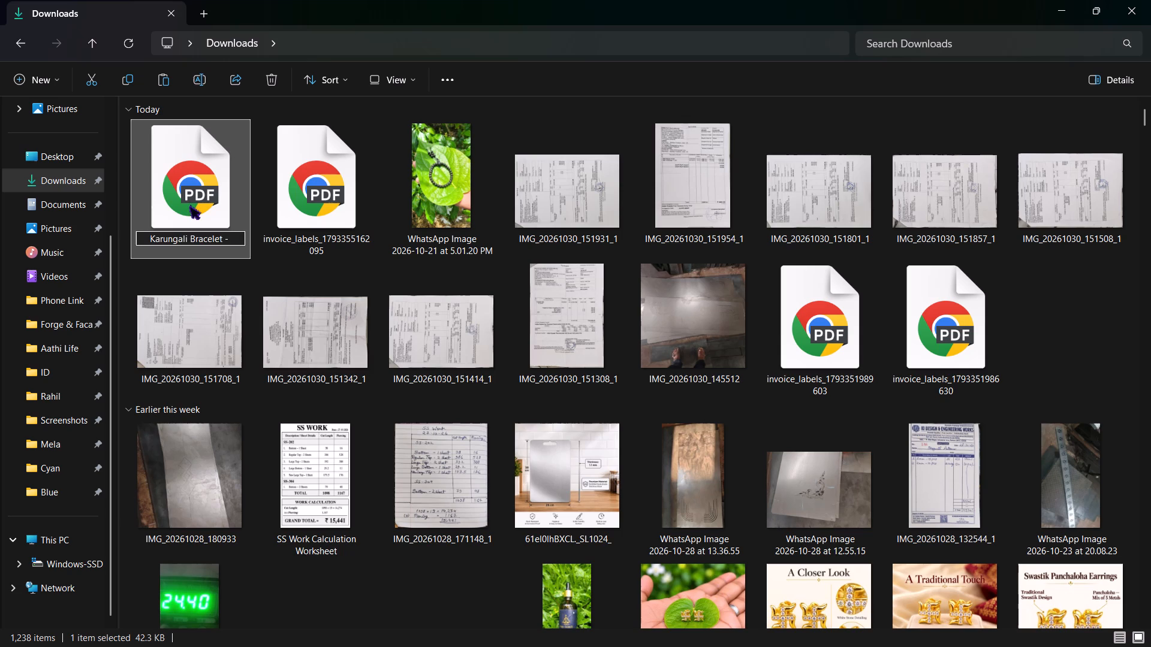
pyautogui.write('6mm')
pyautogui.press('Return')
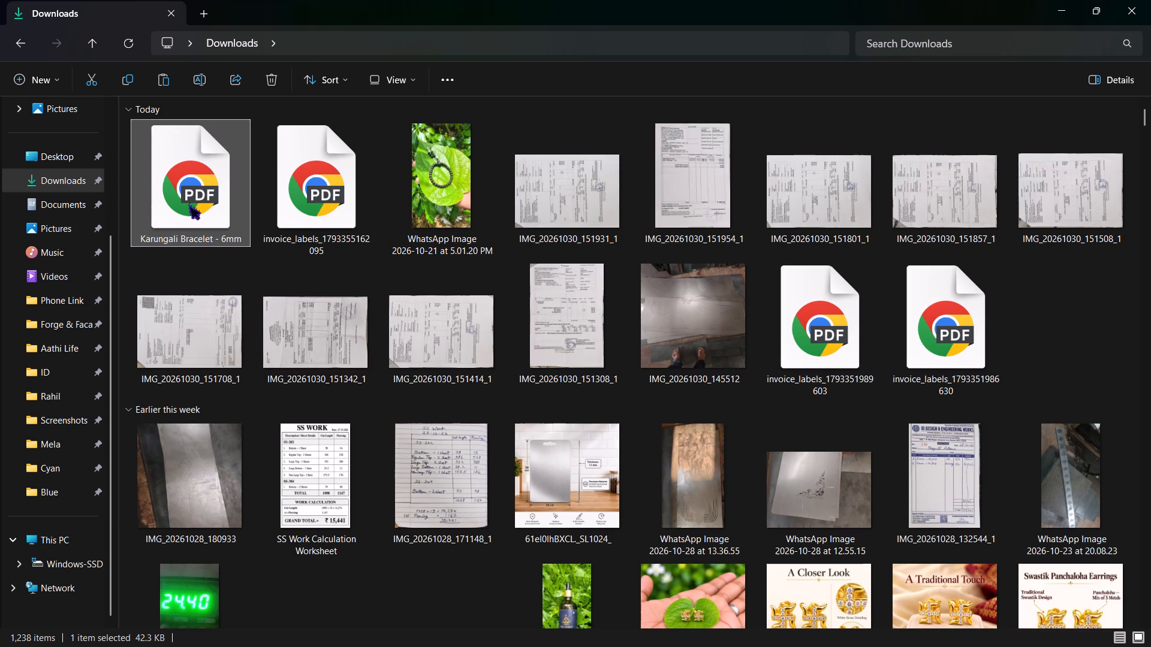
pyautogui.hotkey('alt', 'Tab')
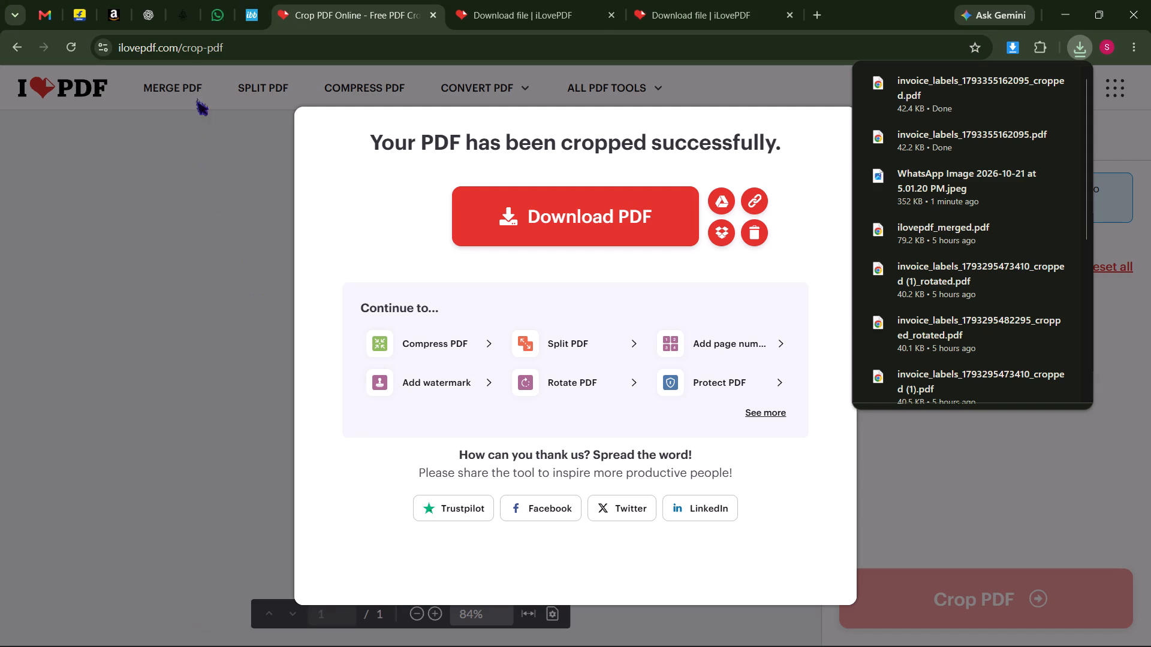
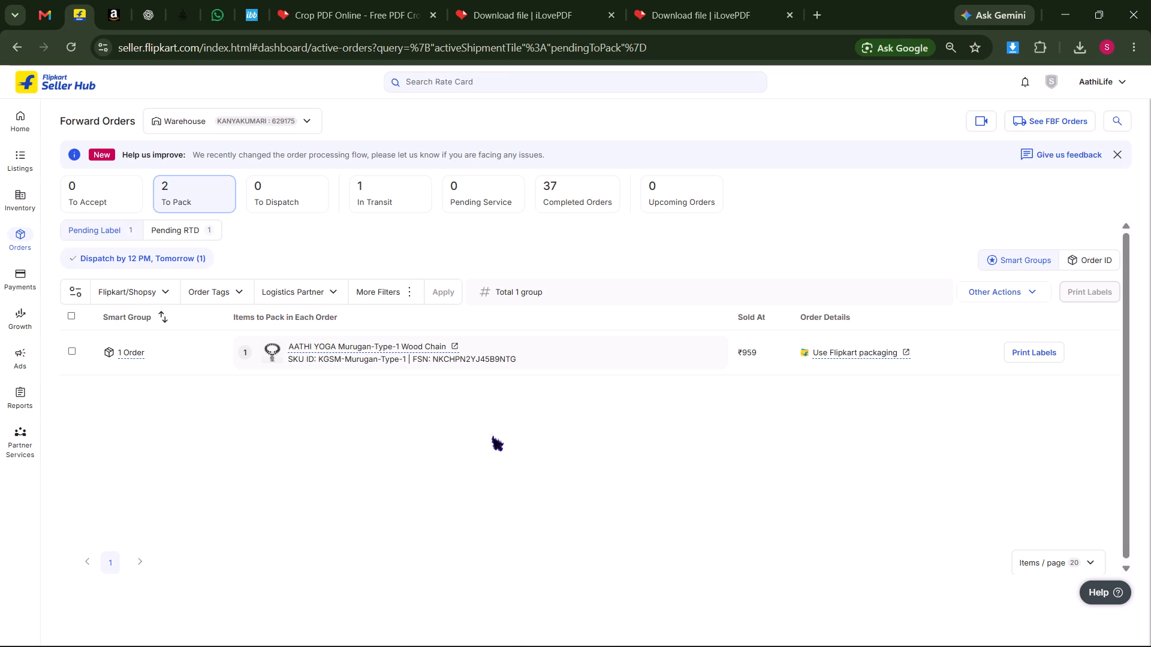
# Open the AATHI YOGA Murugan-Type-1 Wood Chain listing from the remaining pending-label order and examine its product photos and details.
pyautogui.scroll(-6, 433, 458)
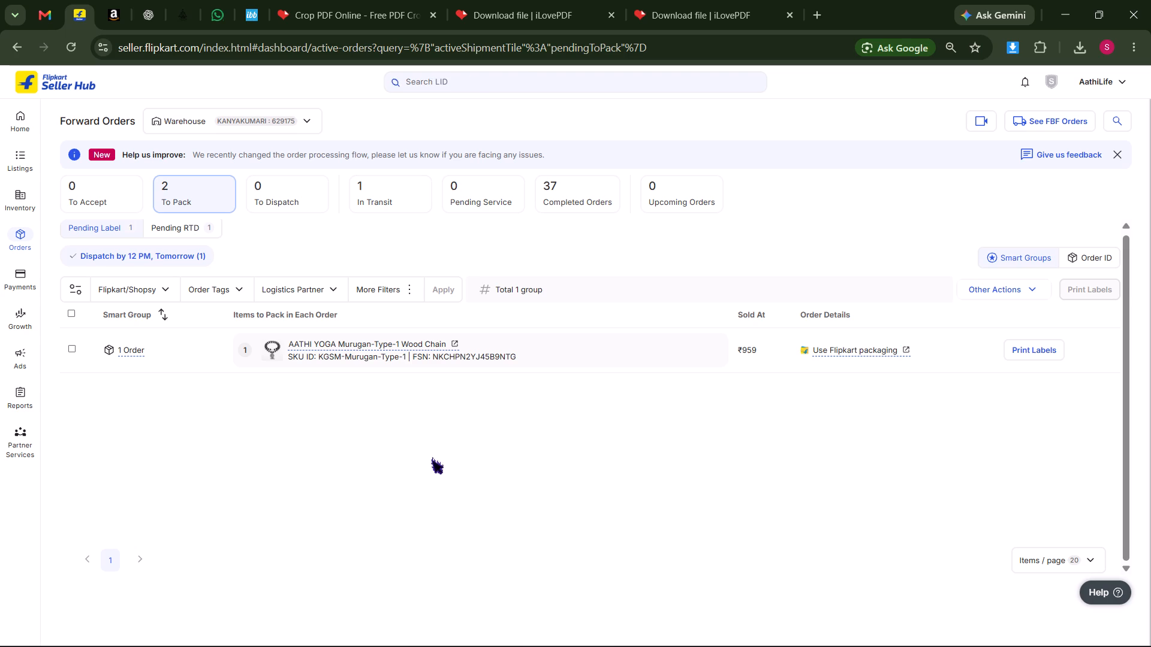
pyautogui.scroll(-7, 574, 479)
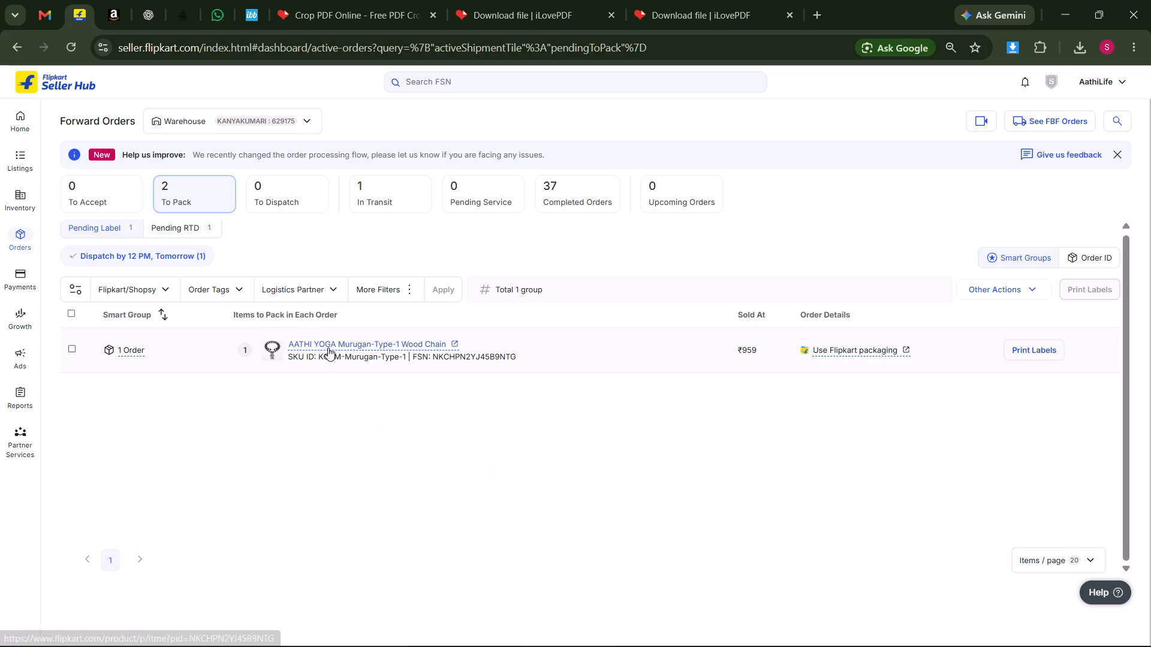
pyautogui.click(328, 347)
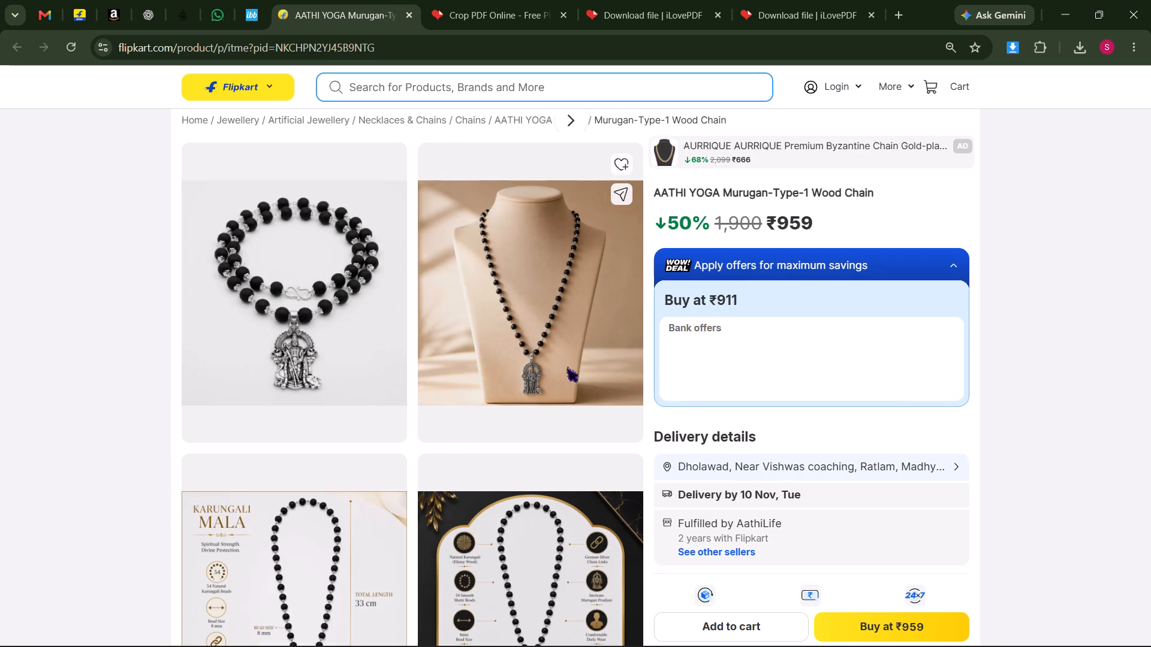
pyautogui.scroll(-2, 89, 389)
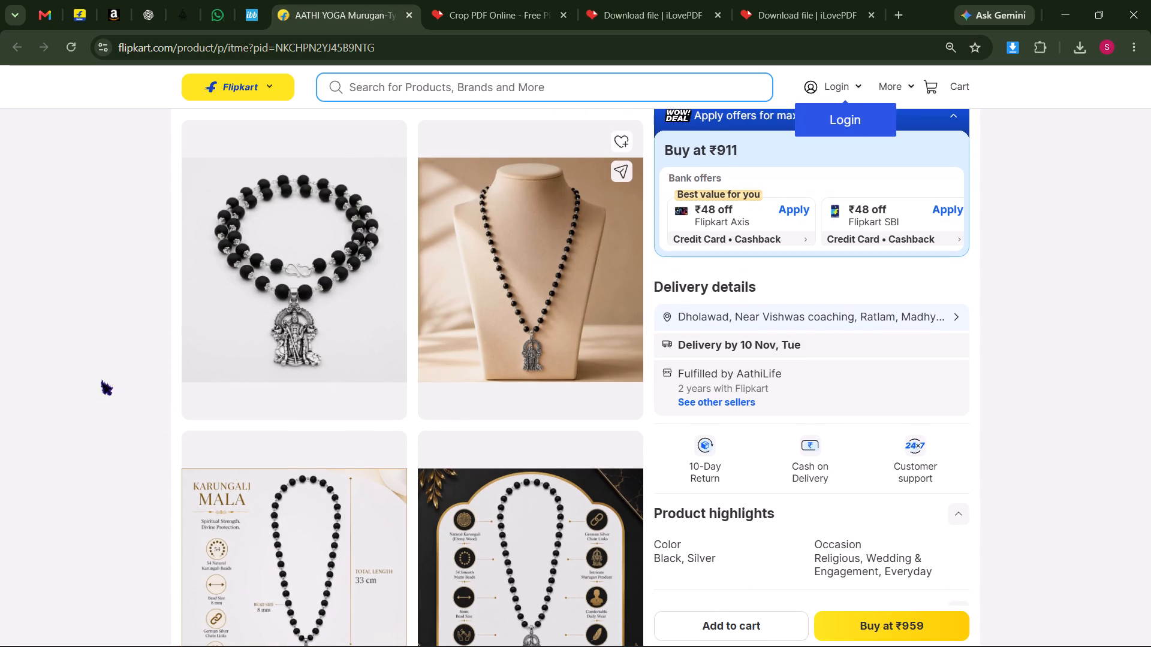
pyautogui.scroll(-2, 412, 325)
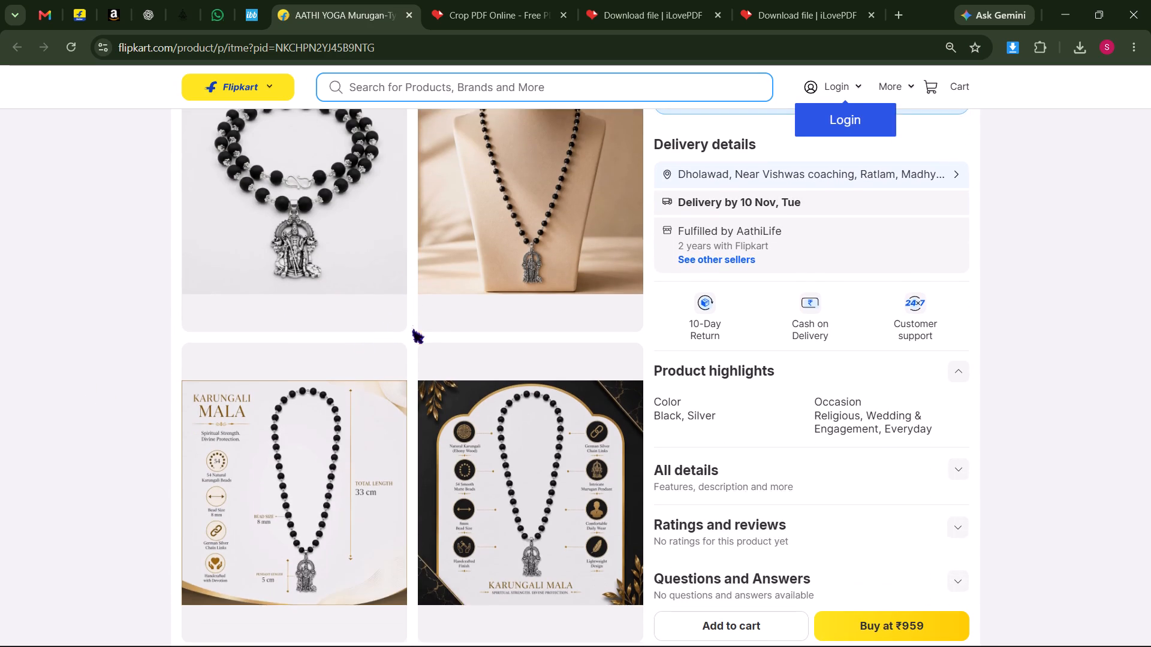
pyautogui.scroll(-4, 385, 332)
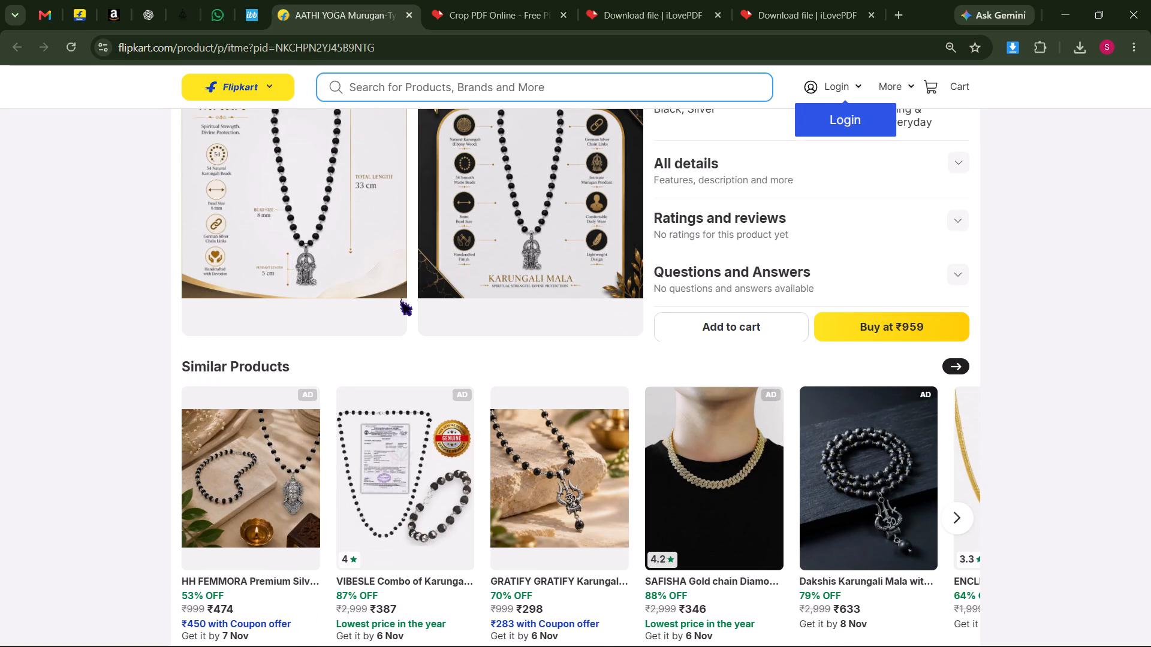
pyautogui.scroll(-1, 400, 298)
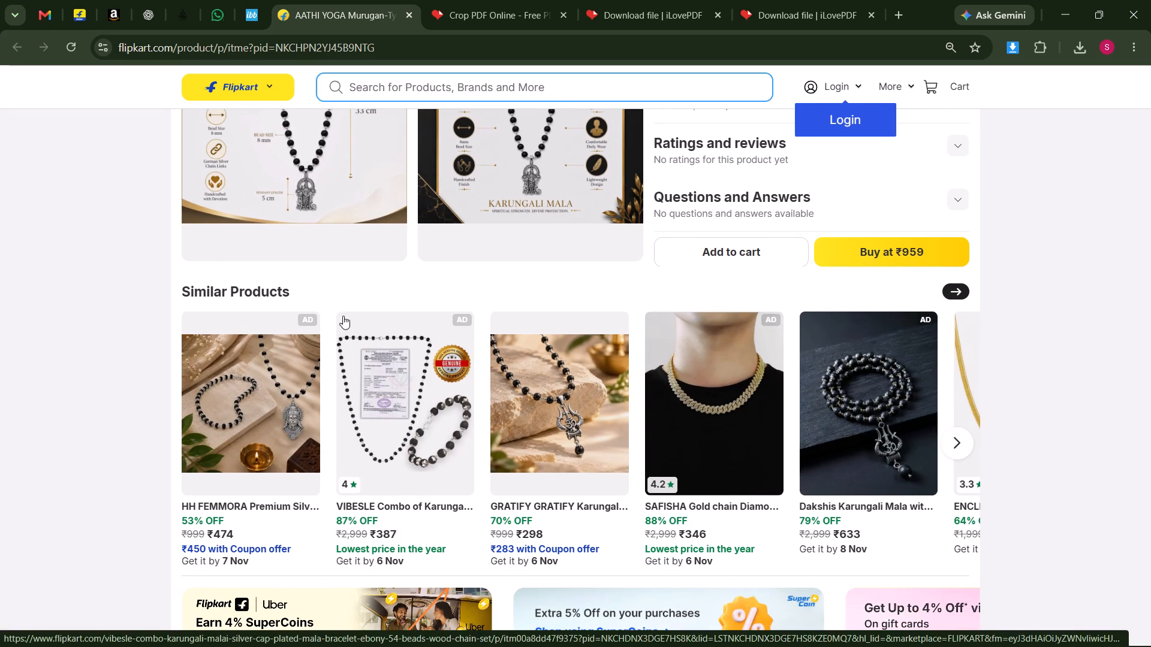
pyautogui.scroll(7, 332, 328)
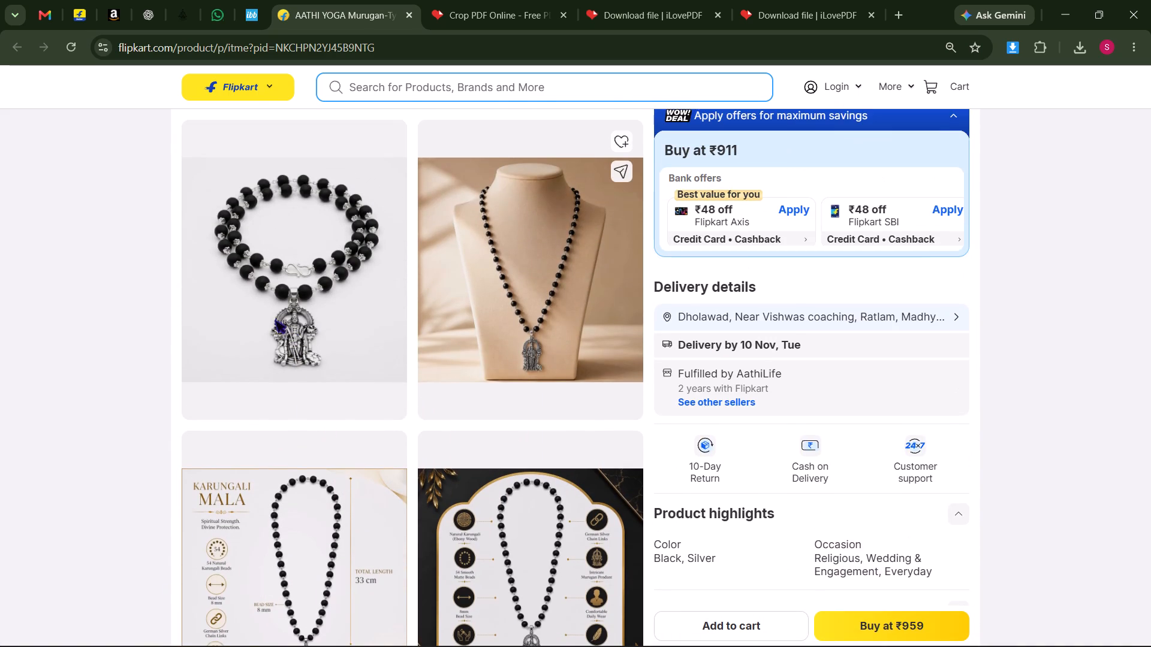
pyautogui.scroll(6, 271, 316)
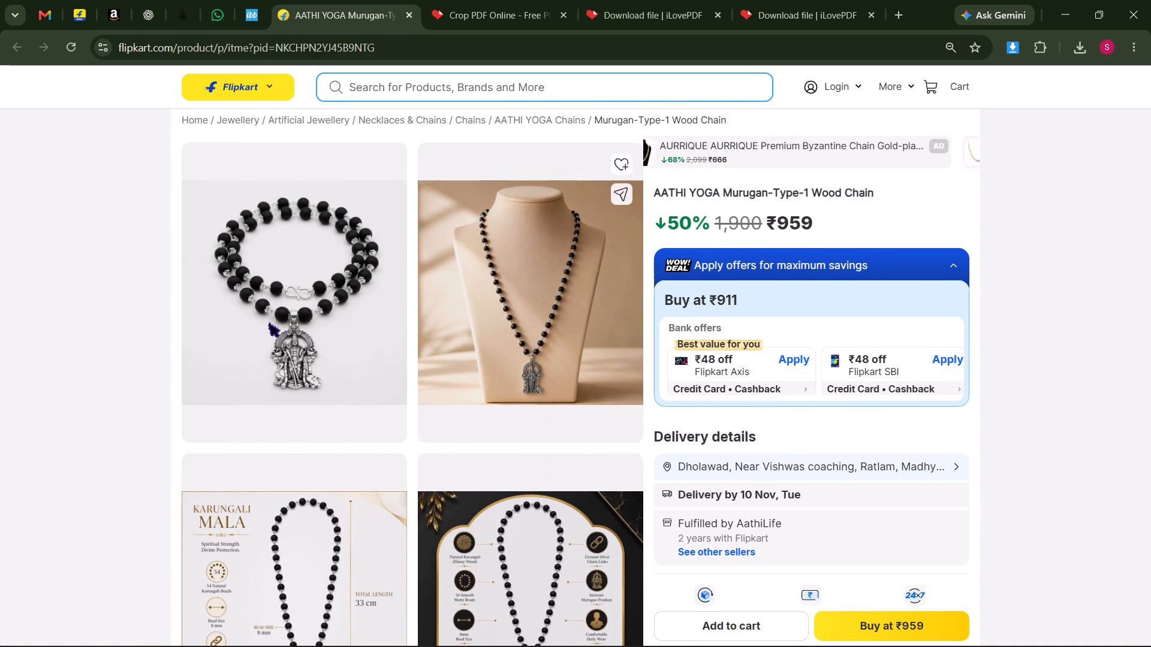
# Look over the Murugan-Type-1 Wood Chain listing's product photos and the similar products below them.
pyautogui.scroll(4, 217, 343)
pyautogui.scroll(1, 72, 364)
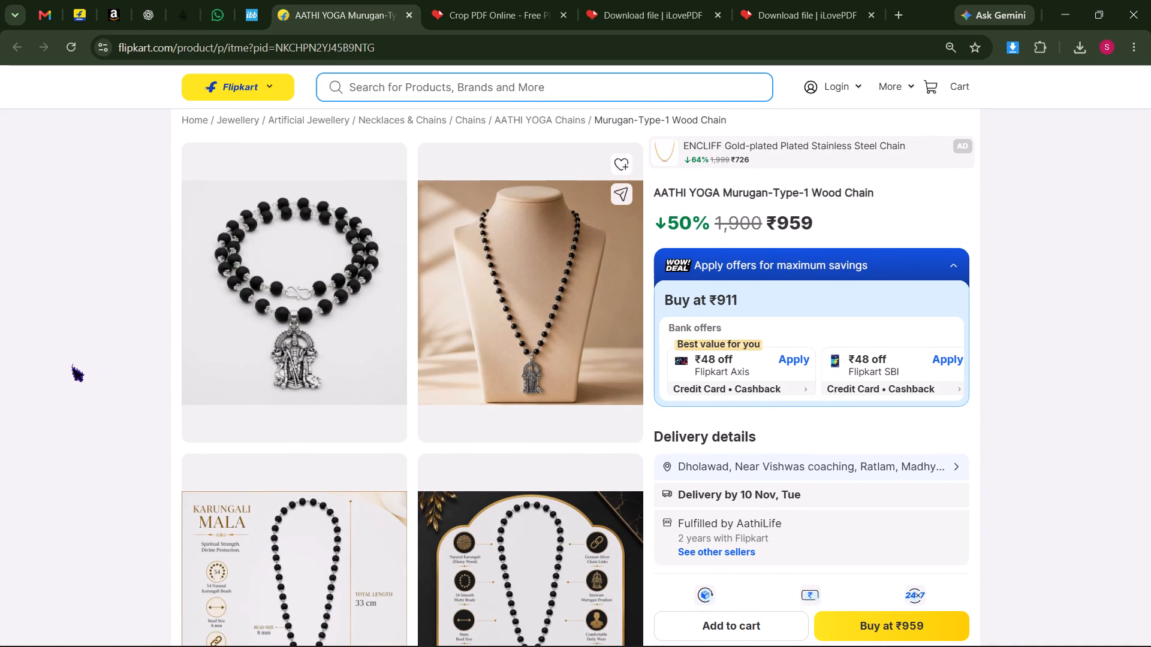
pyautogui.scroll(2, 72, 364)
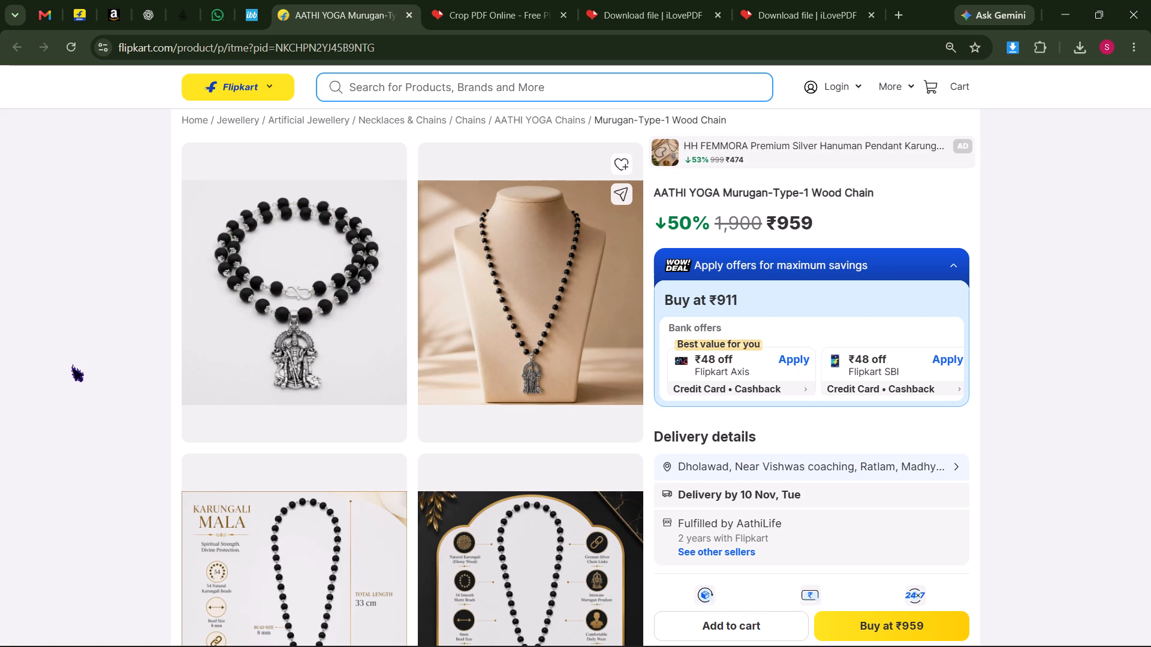
pyautogui.scroll(2, 72, 364)
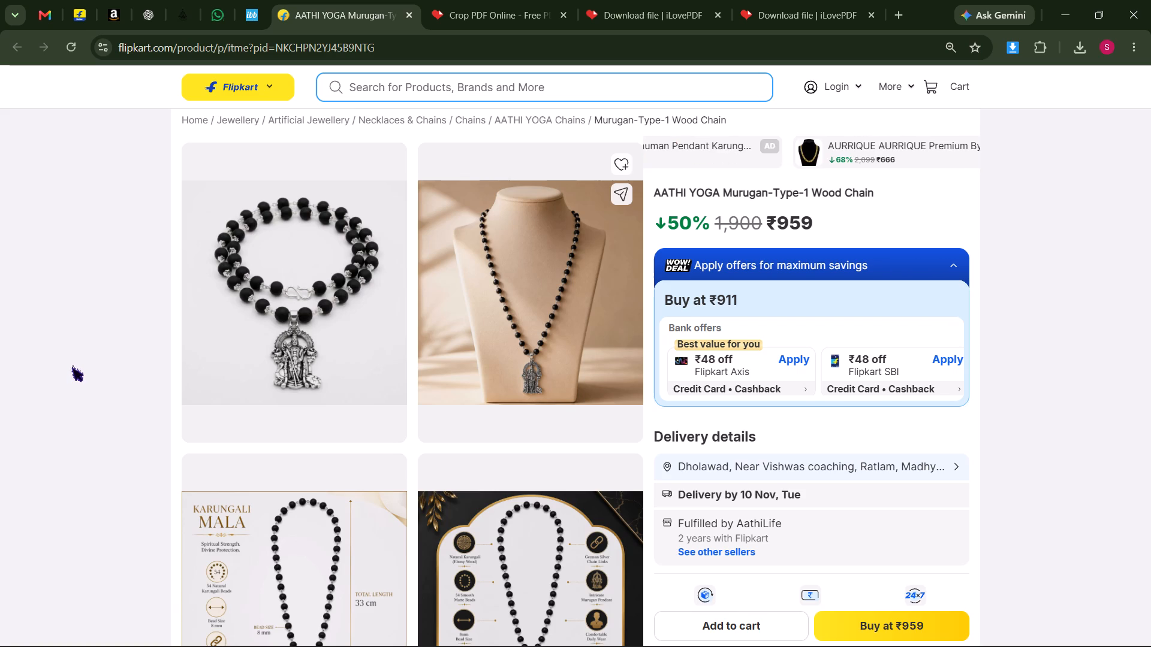
pyautogui.scroll(-9, 72, 364)
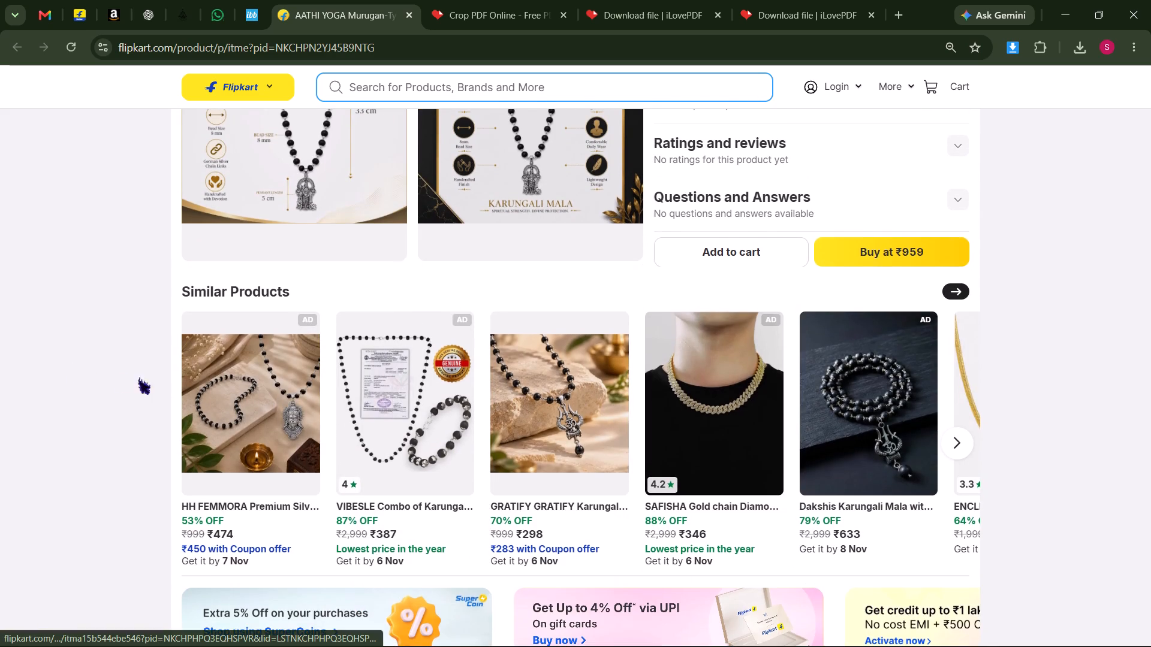
pyautogui.scroll(5, 132, 374)
# Check the listing's full details, ratings and reviews, and questions and answers, collapsing these sections and the product highlights.
pyautogui.scroll(-2, 776, 504)
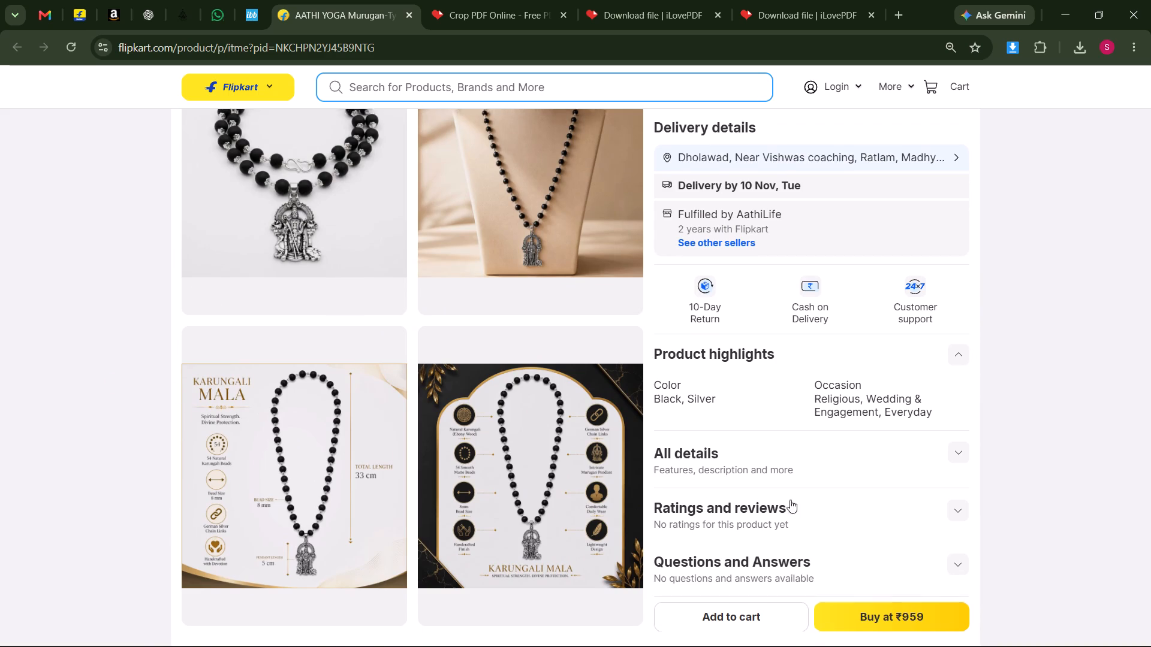
pyautogui.click(965, 315)
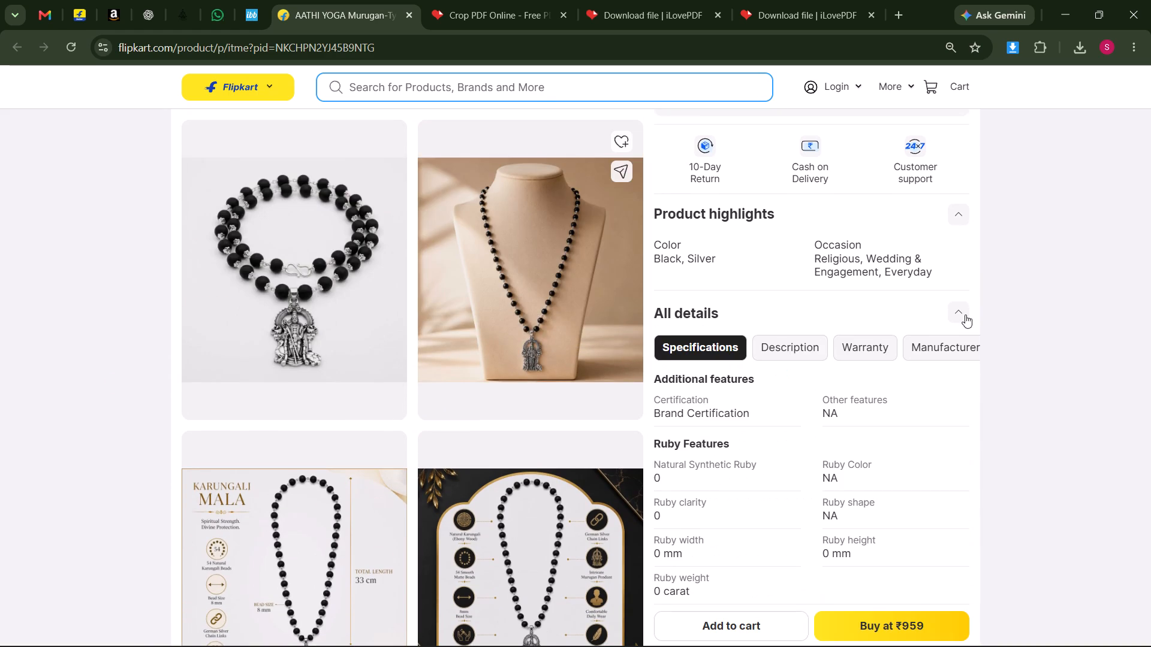
pyautogui.click(965, 313)
pyautogui.click(957, 208)
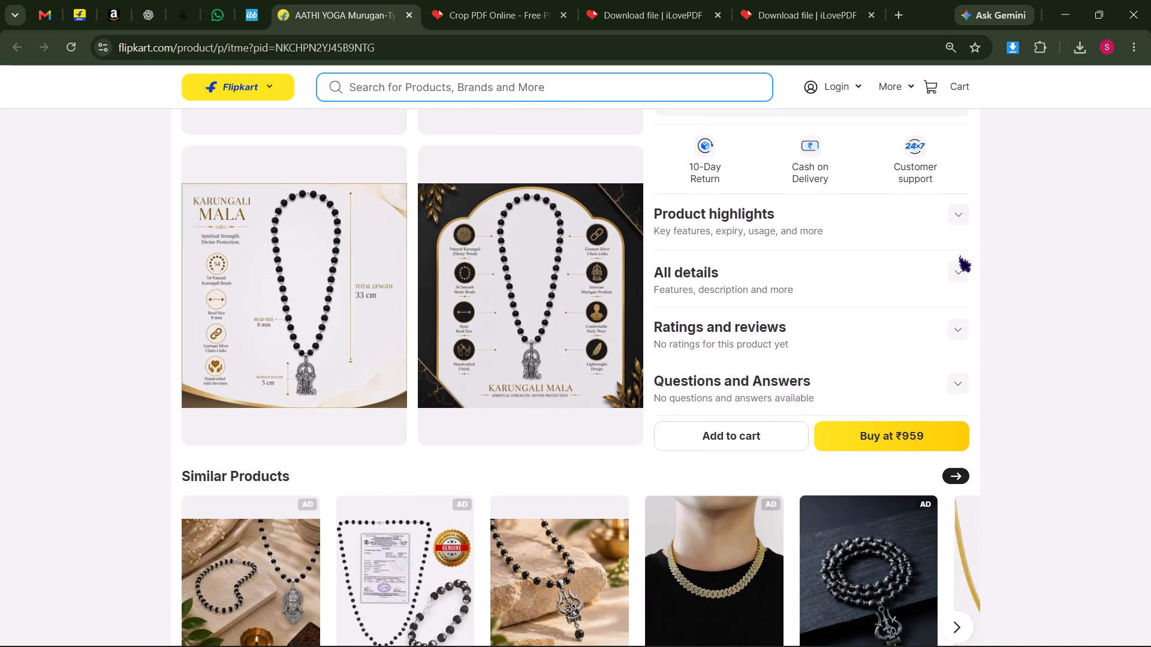
pyautogui.click(948, 332)
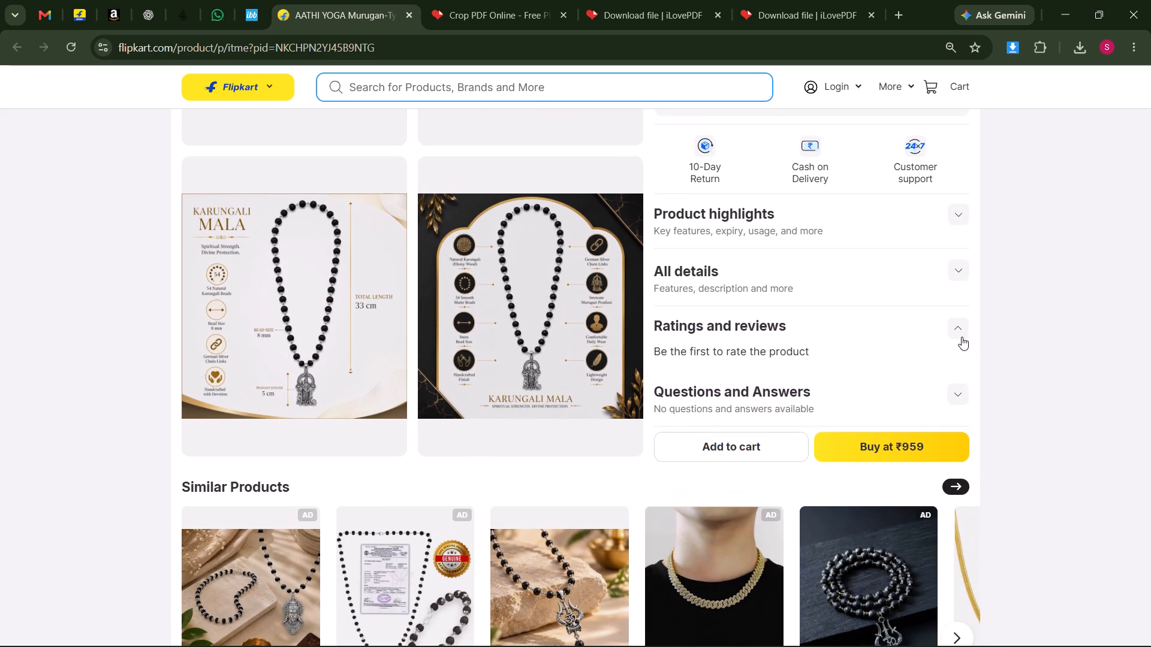
pyautogui.click(953, 332)
pyautogui.click(960, 375)
pyautogui.click(959, 377)
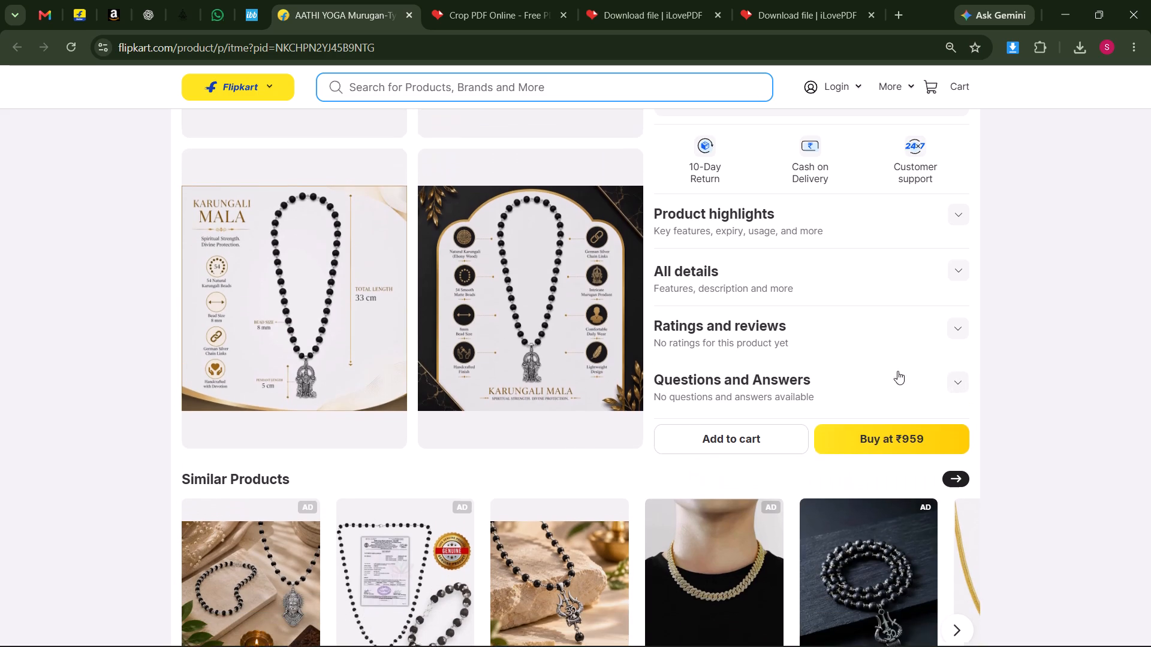
pyautogui.scroll(6, 153, 425)
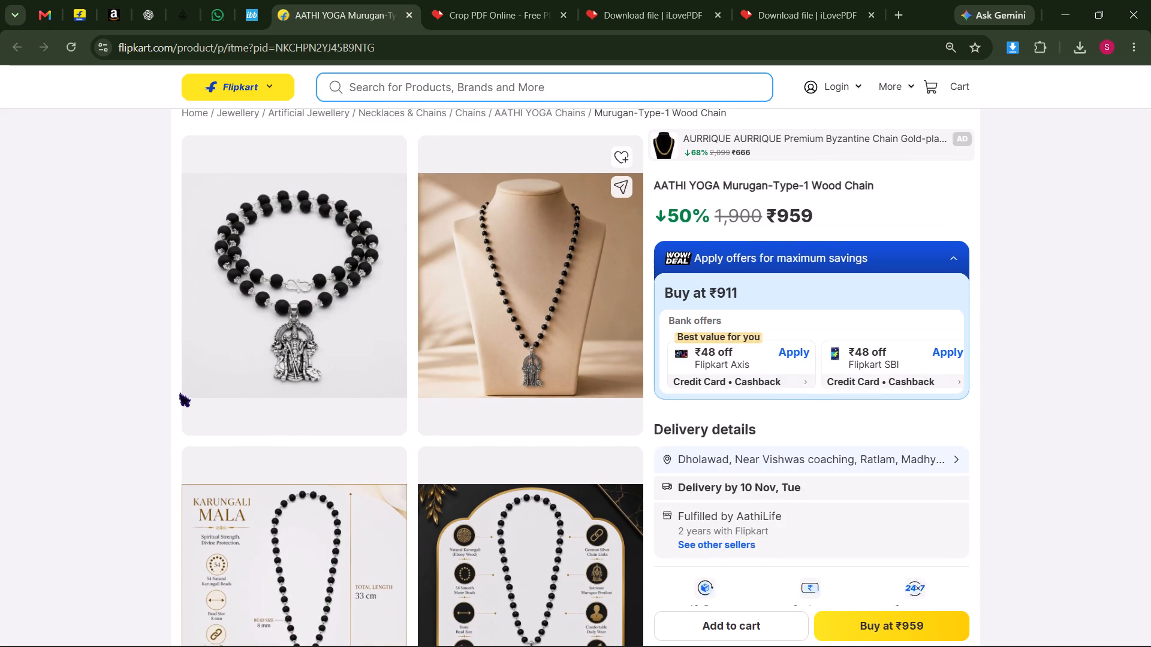
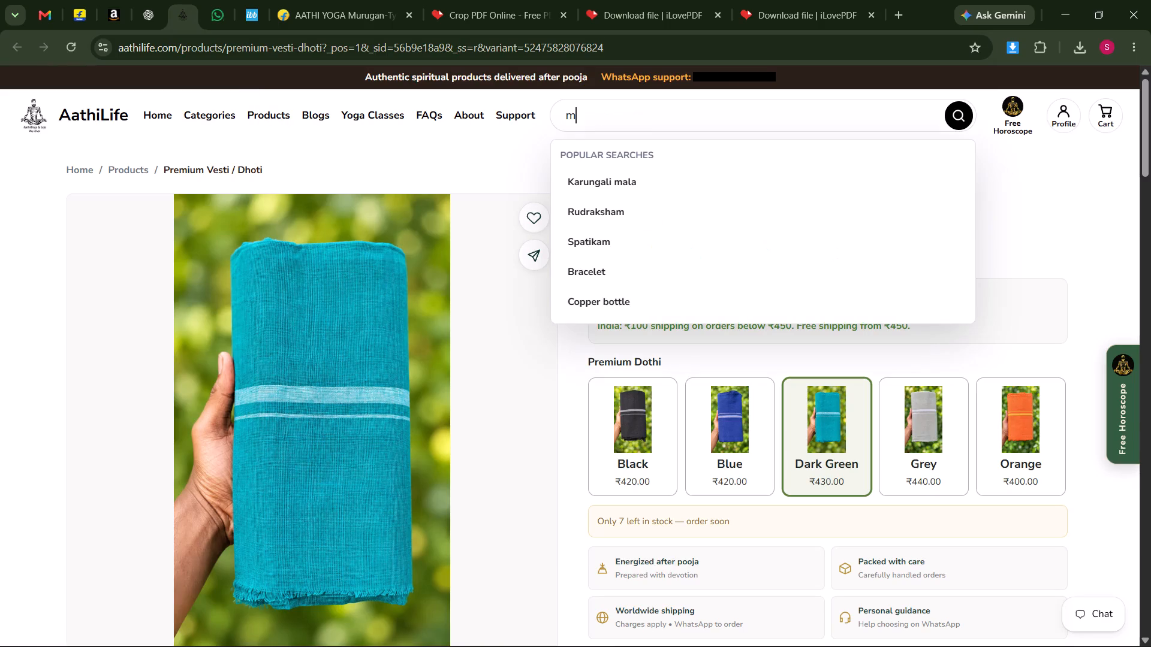
# Search the AathiLife store's products for "murugan".
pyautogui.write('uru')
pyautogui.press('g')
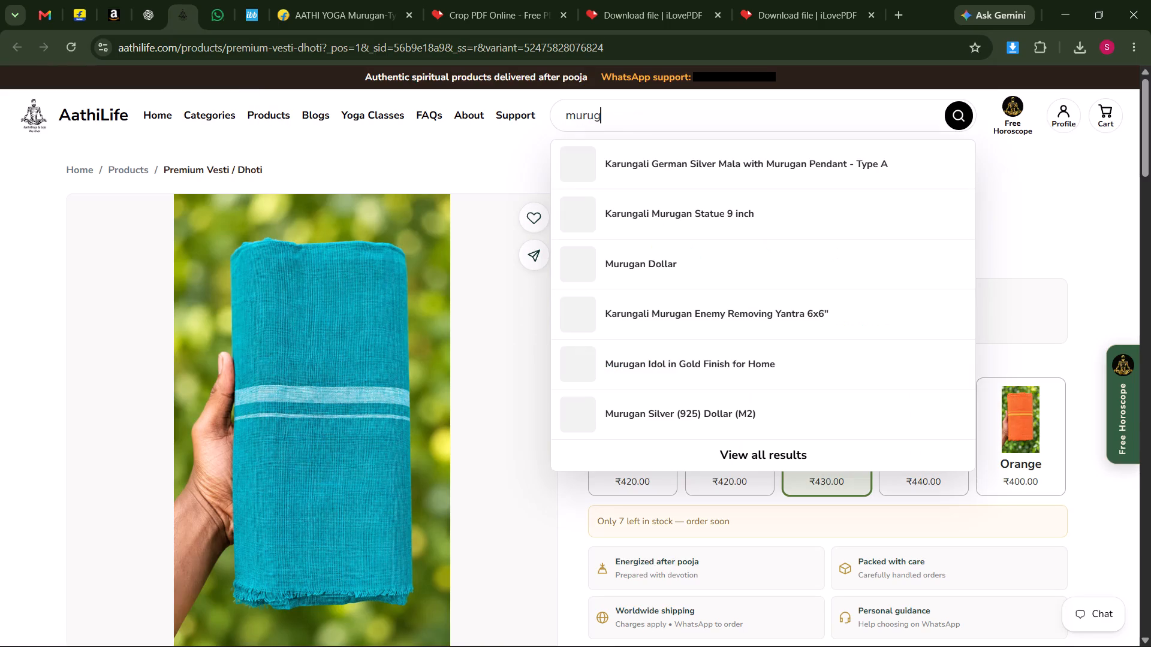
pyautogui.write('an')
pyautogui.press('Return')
# Search the AathiLife store for murugan and look through the product results for a match to the ordered wood chain.
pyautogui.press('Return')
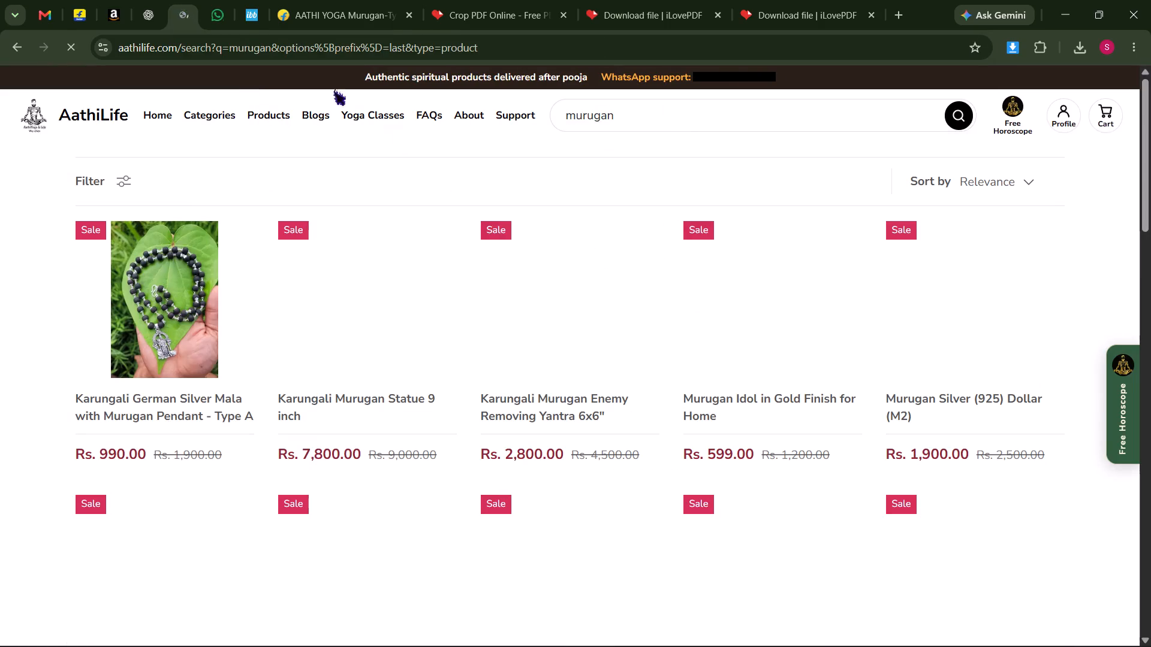
pyautogui.click(26, 318)
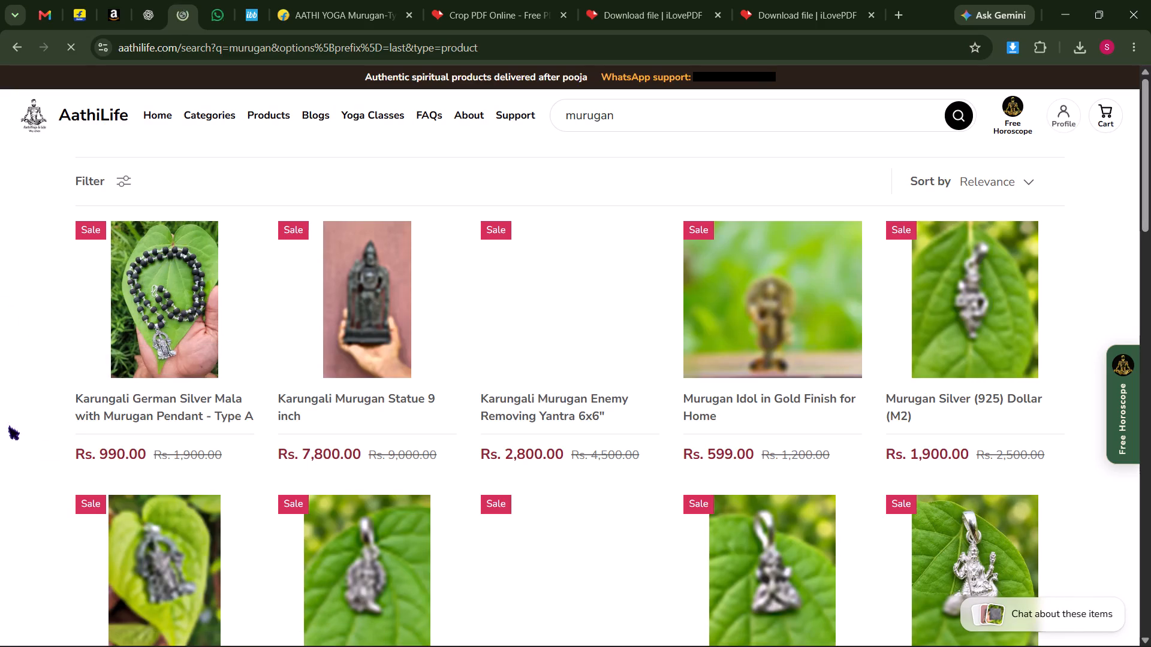
pyautogui.scroll(-3, 8, 422)
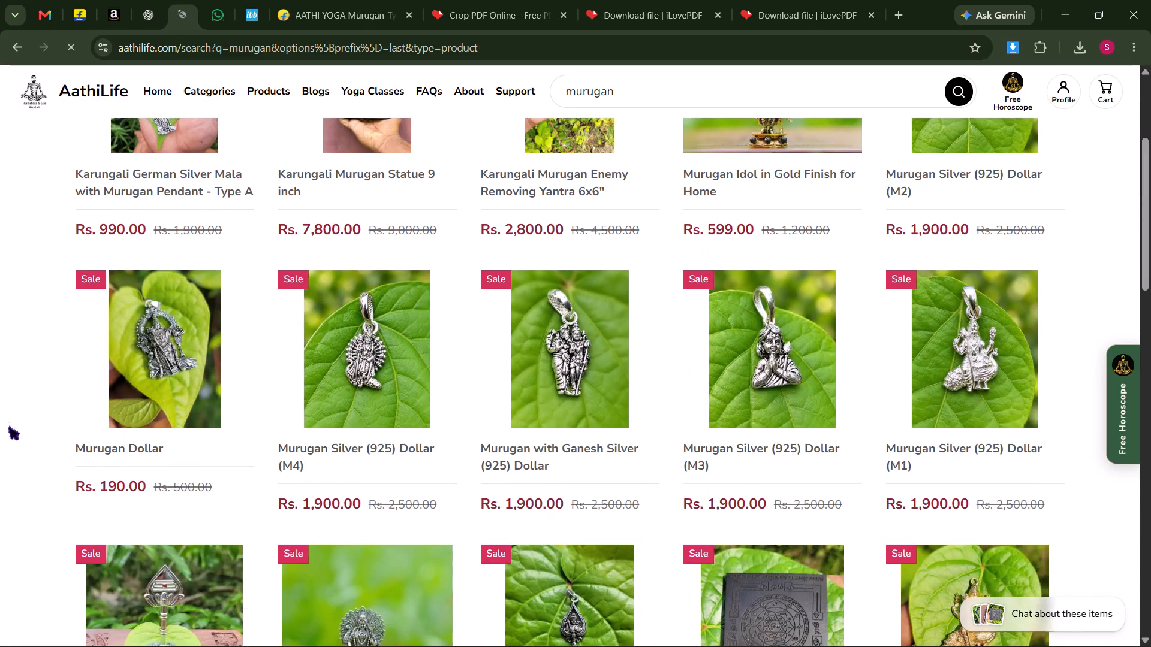
pyautogui.scroll(-4, 8, 422)
pyautogui.scroll(4, 17, 415)
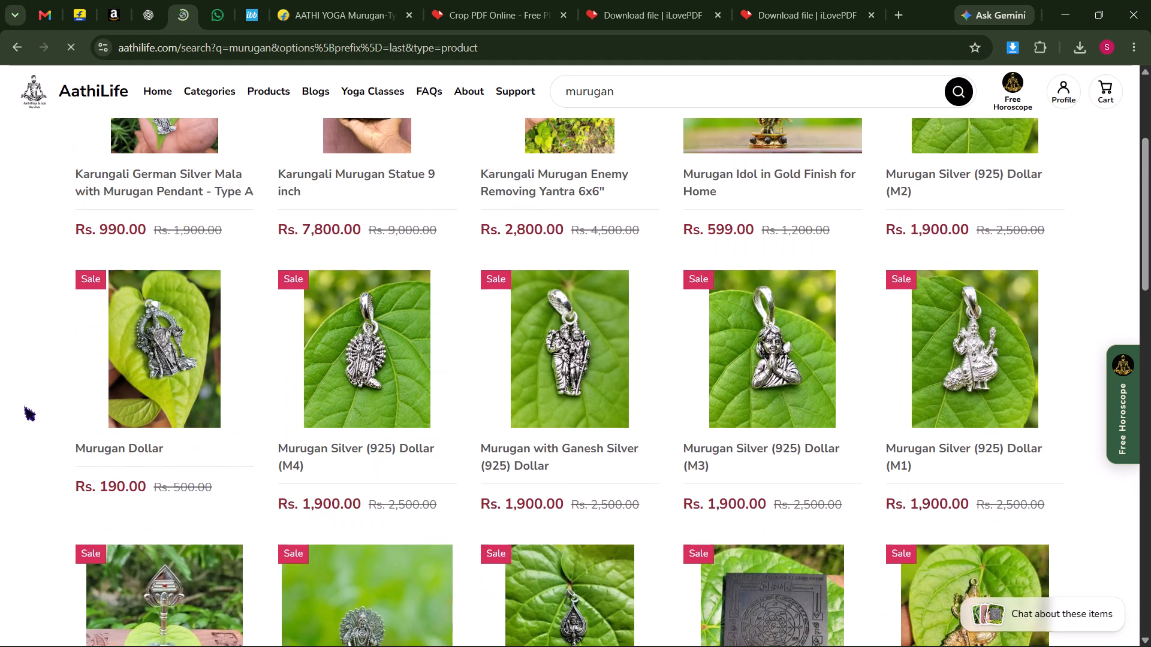
pyautogui.scroll(-5, 8, 497)
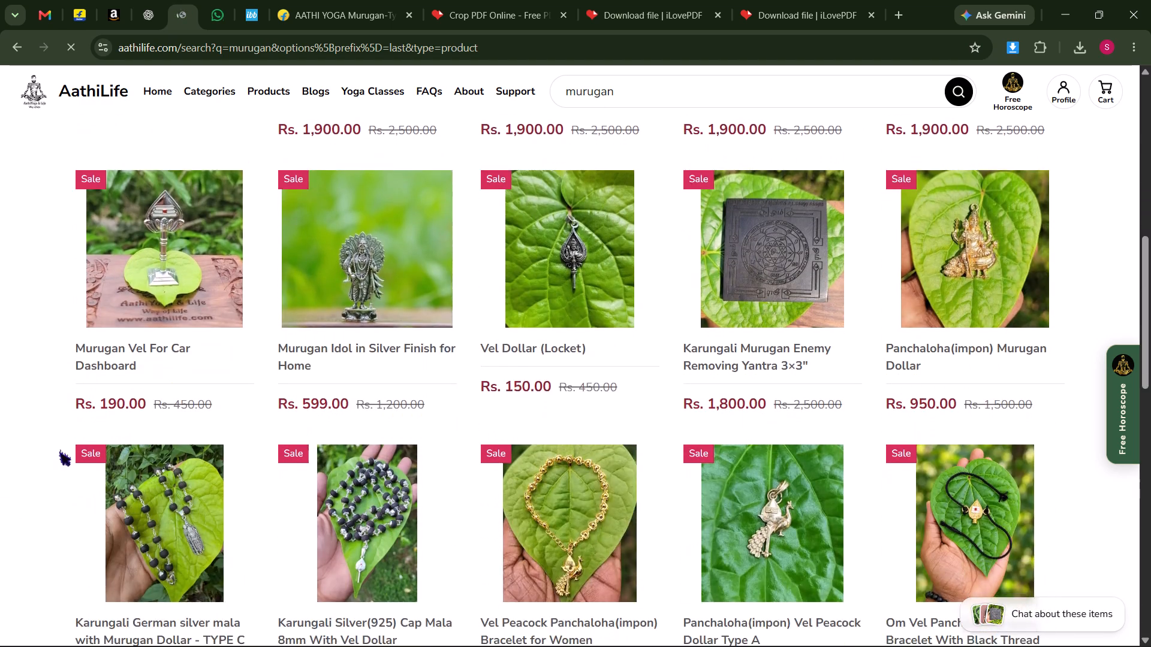
pyautogui.scroll(-4, 59, 448)
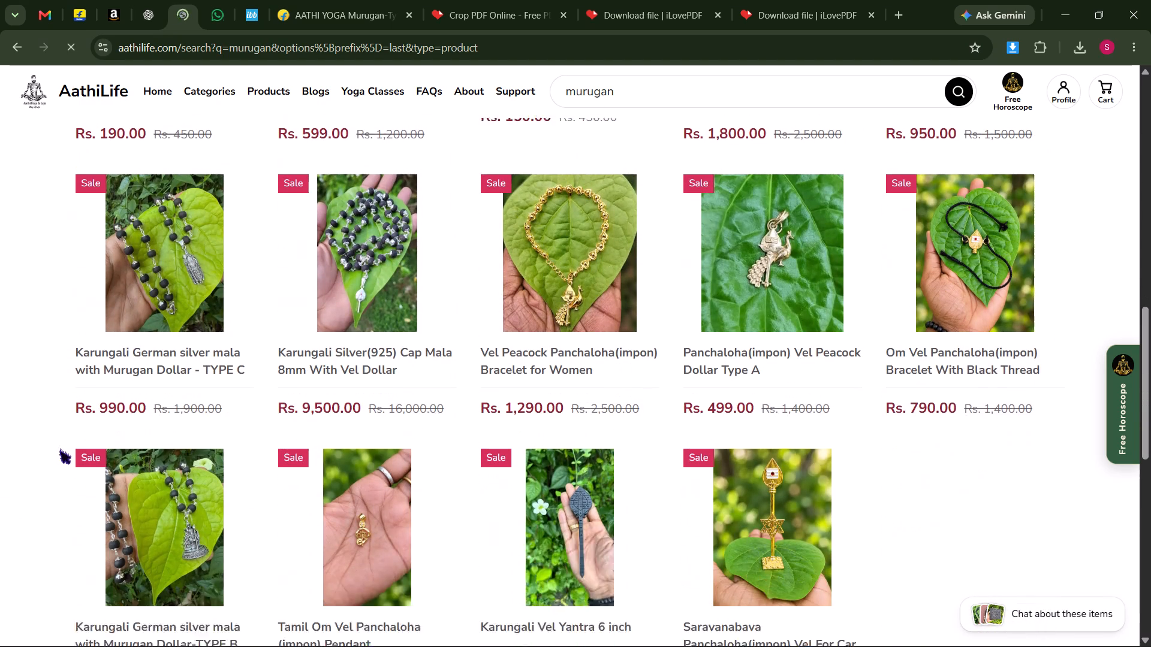
pyautogui.scroll(6, 59, 446)
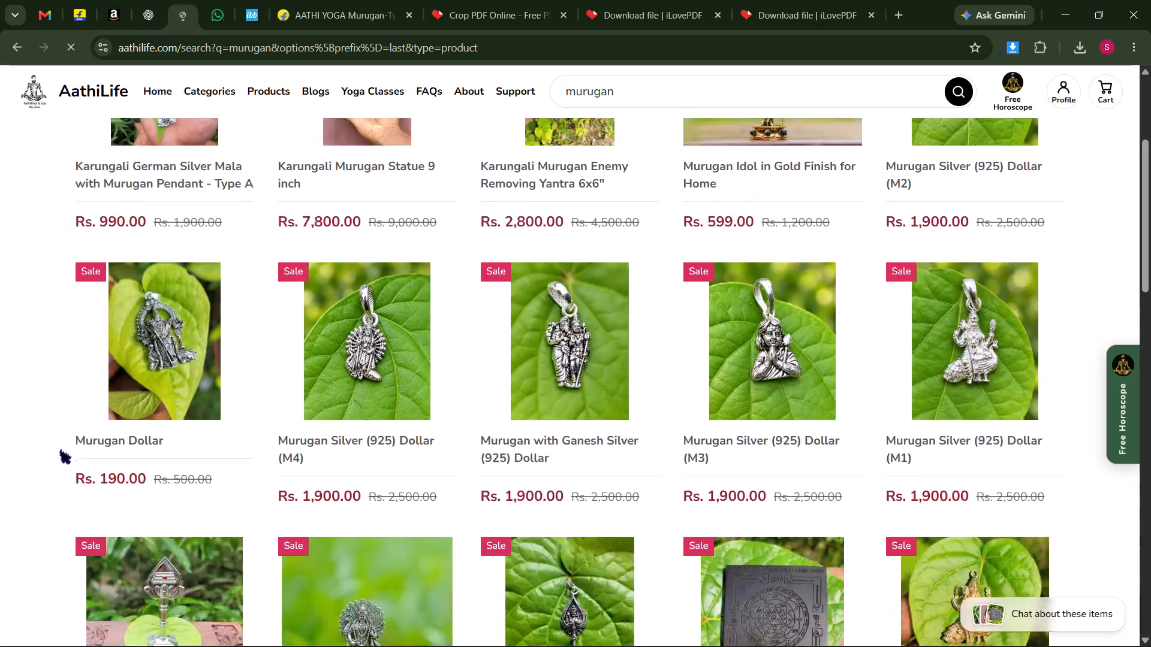
pyautogui.scroll(7, 59, 446)
# Open the Karungali German Silver Mala with Murugan Pendant - Type A product and examine its photo, price and details, dismissing the horoscope popup.
pyautogui.click(141, 409)
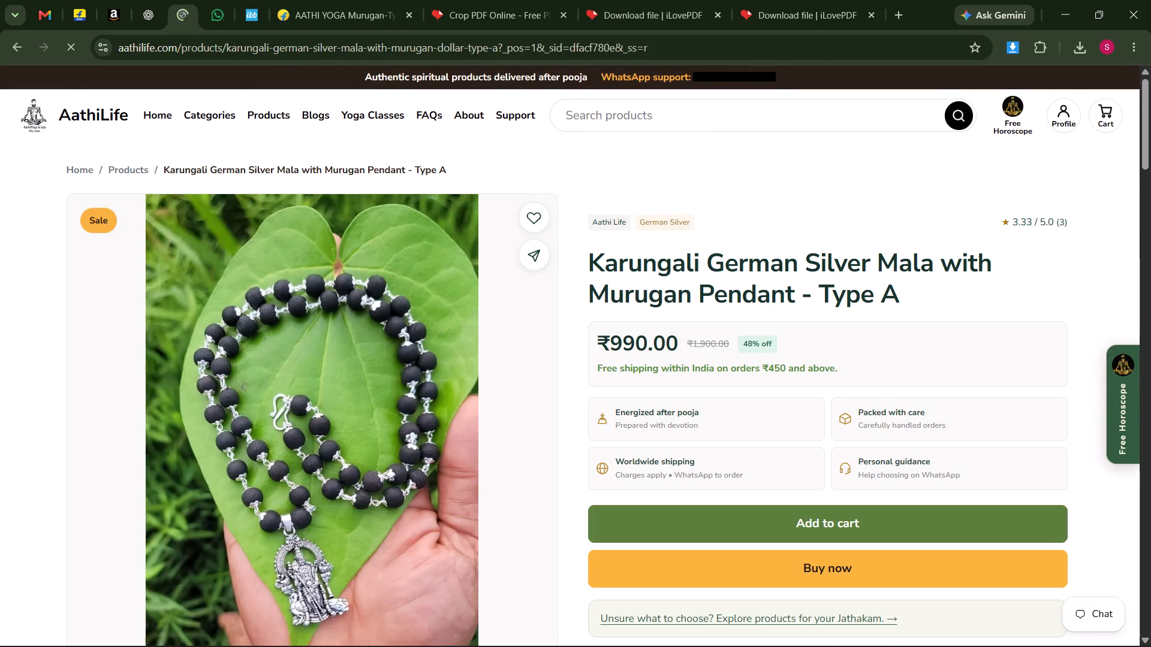
pyautogui.scroll(-2, 312, 409)
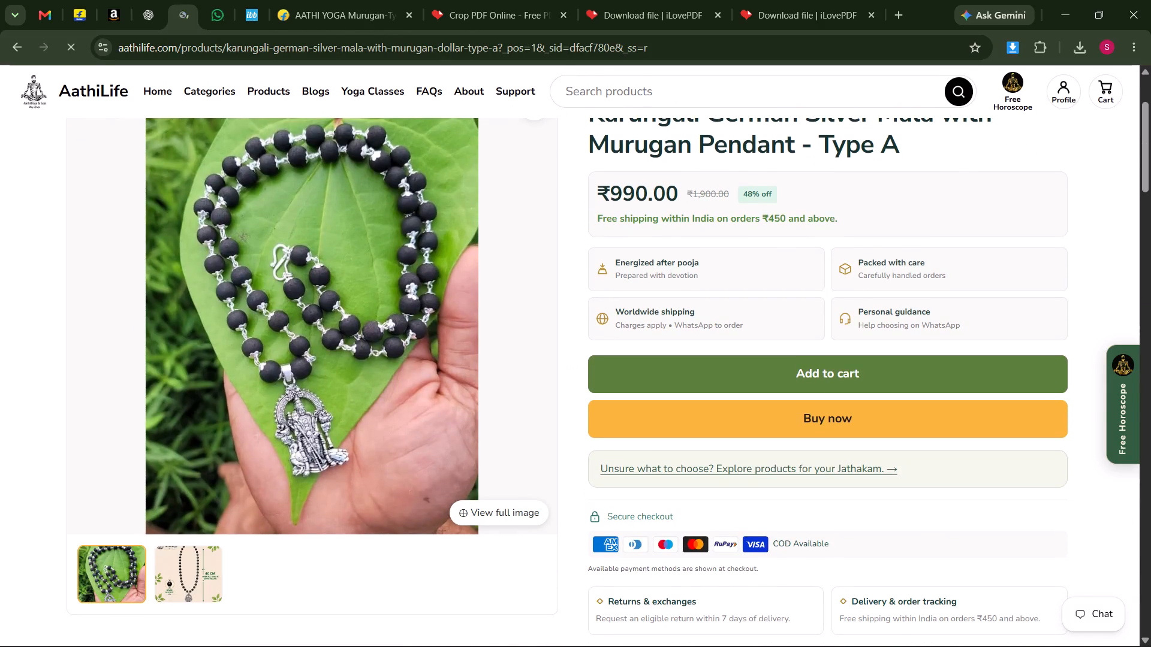
pyautogui.scroll(1, 347, 431)
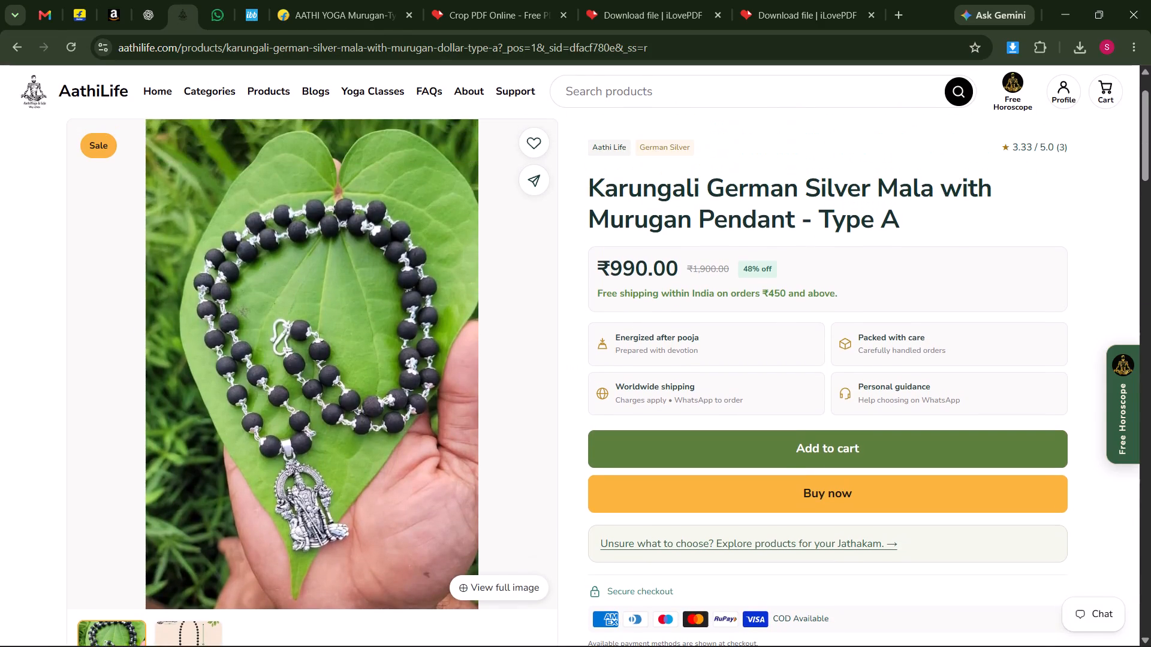
pyautogui.scroll(4, 358, 422)
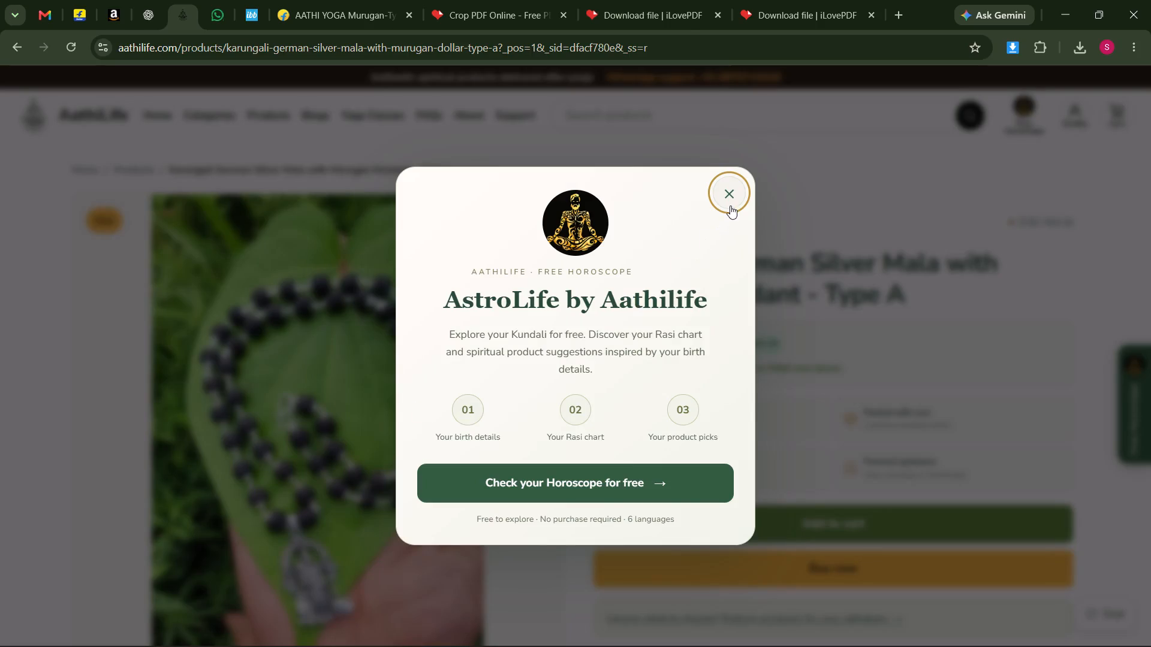
pyautogui.click(724, 195)
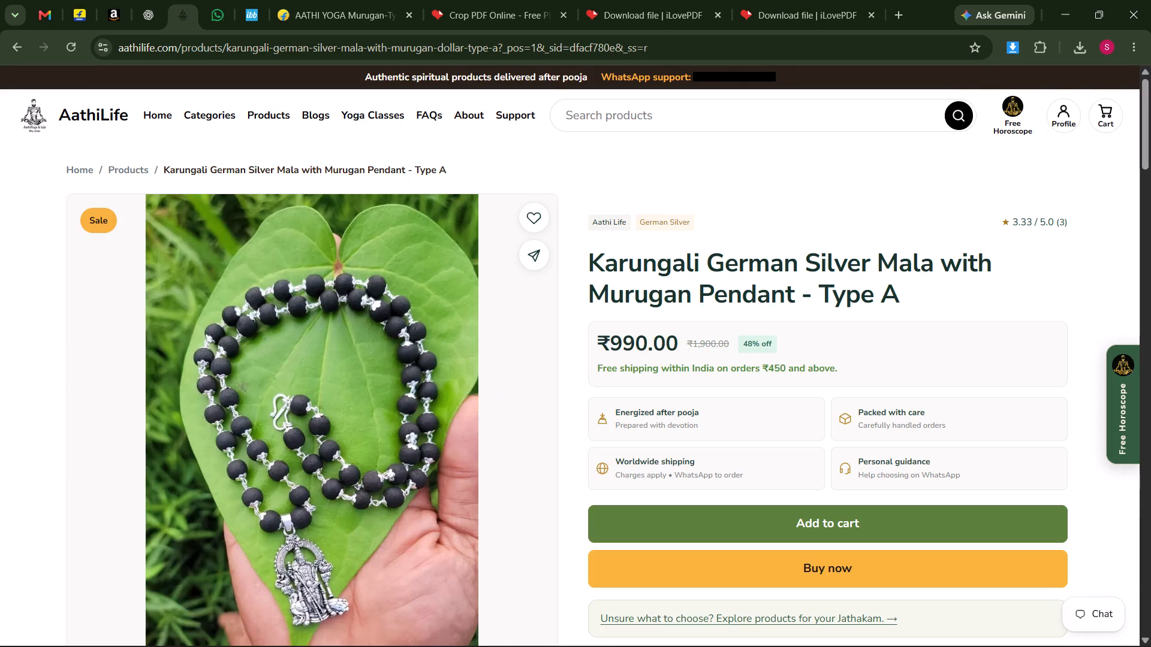
pyautogui.scroll(-20, 411, 358)
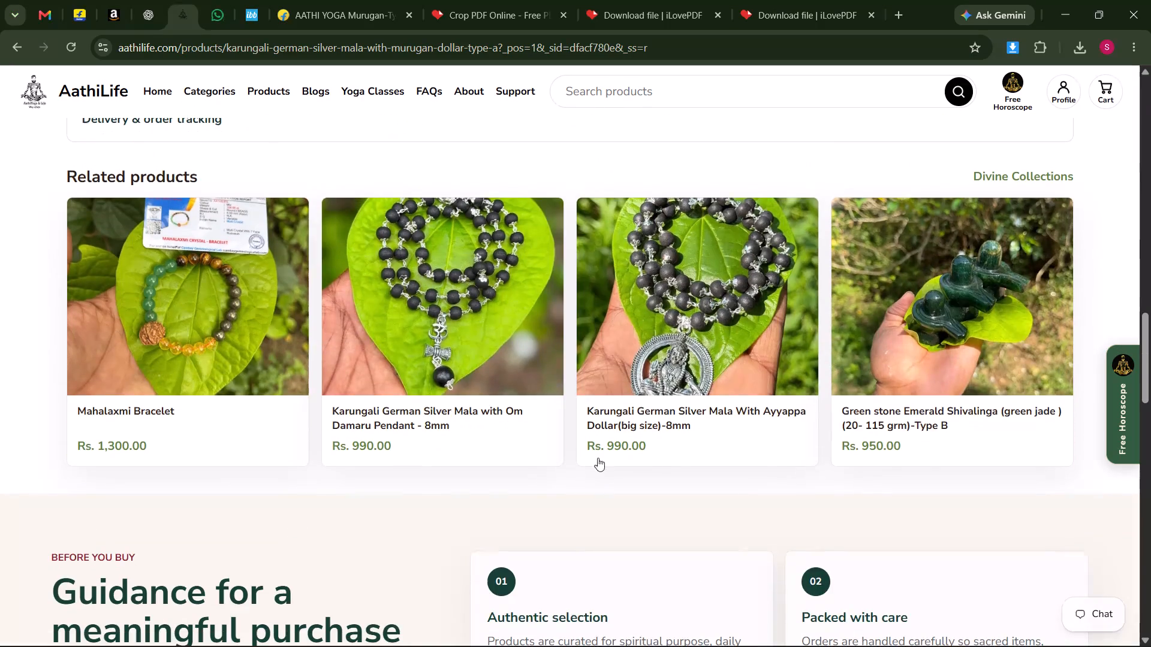
pyautogui.scroll(19, 614, 483)
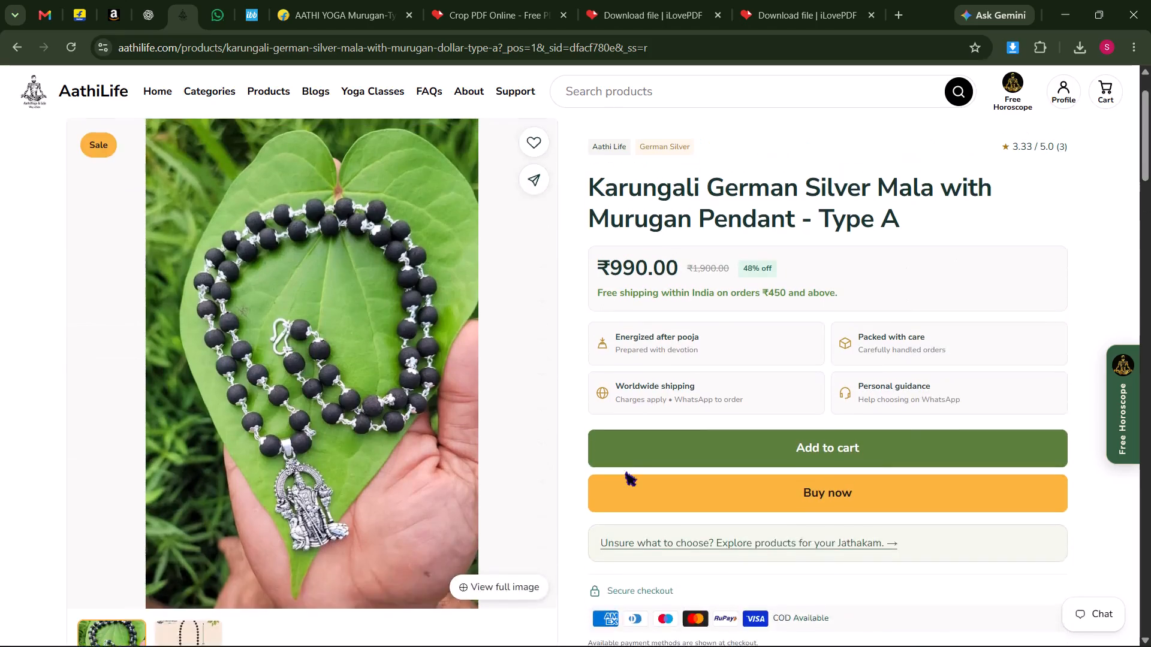
pyautogui.scroll(3, 625, 468)
pyautogui.scroll(6, 590, 425)
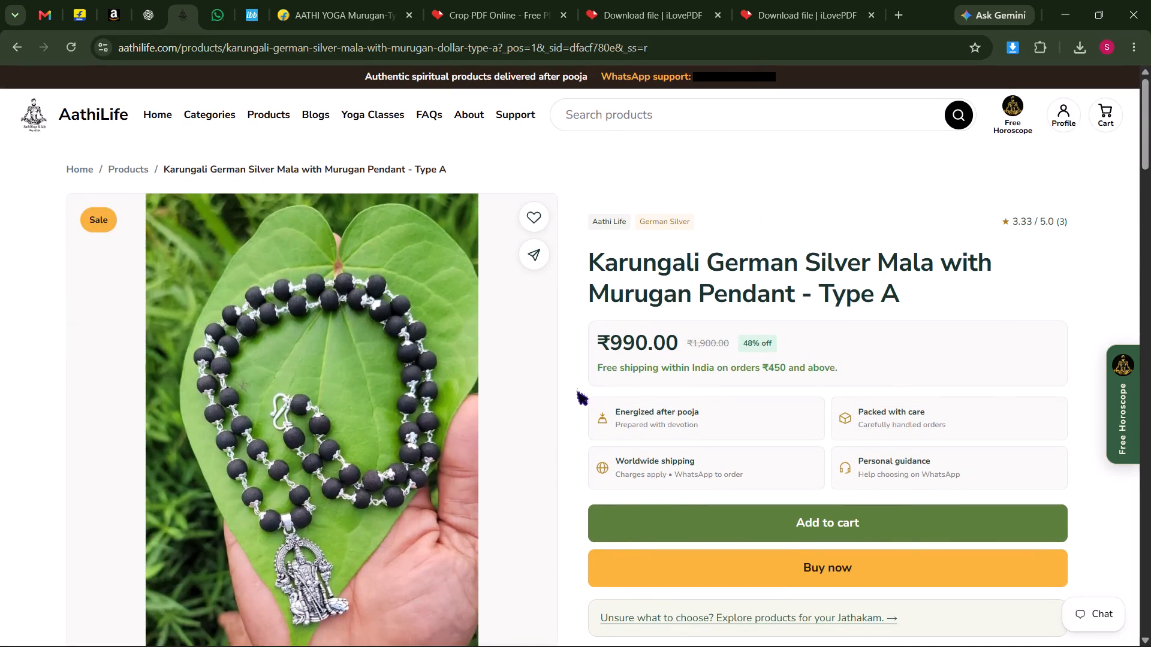
pyautogui.scroll(2, 577, 319)
# Copy the full product title "Karungali German Silver Mala with Murugan Pendant - Type A" from the product page.
pyautogui.scroll(1, 577, 241)
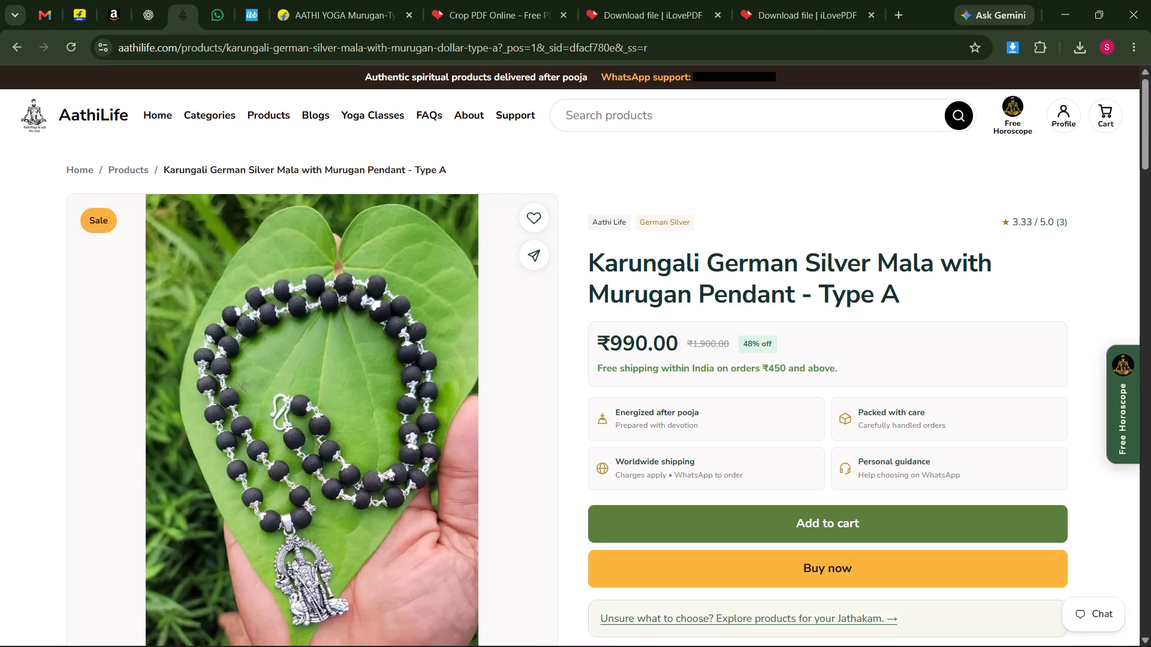
pyautogui.moveTo(581, 257); pyautogui.dragTo(901, 303)
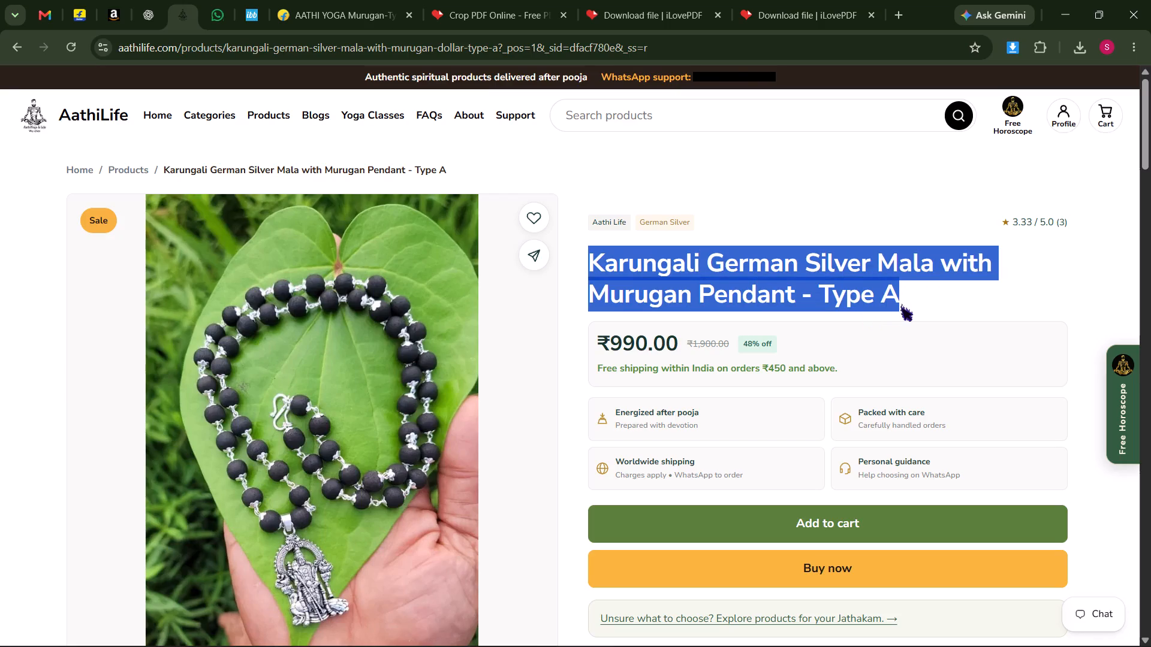
pyautogui.moveTo(901, 303); pyautogui.dragTo(902, 299)
pyautogui.hotkey('ctrl', 'c')
pyautogui.hotkey('ctrl', 'c')
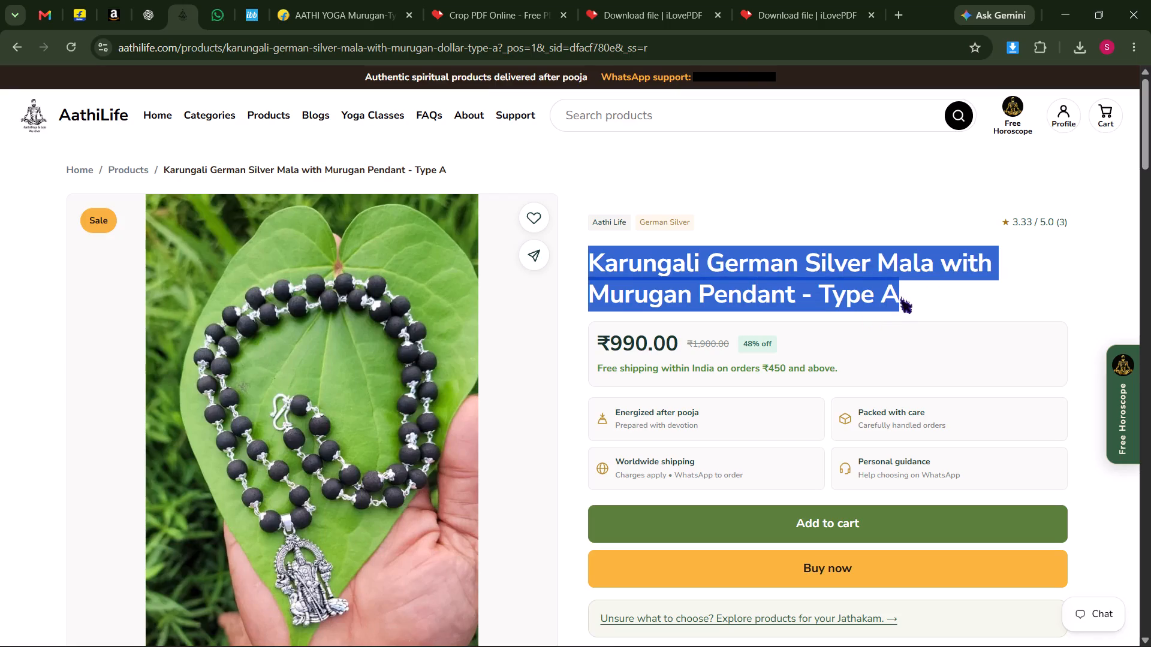
pyautogui.click(895, 294)
pyautogui.moveTo(897, 298); pyautogui.dragTo(831, 267)
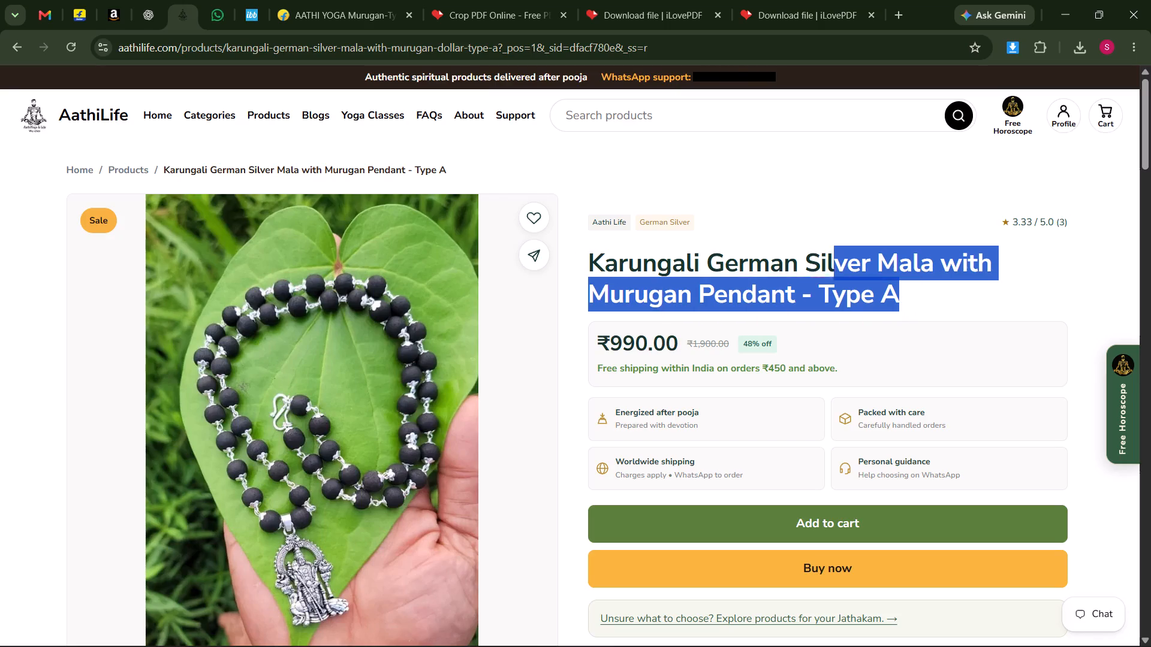
pyautogui.moveTo(831, 267); pyautogui.dragTo(595, 249)
pyautogui.hotkey('ctrl', 'c')
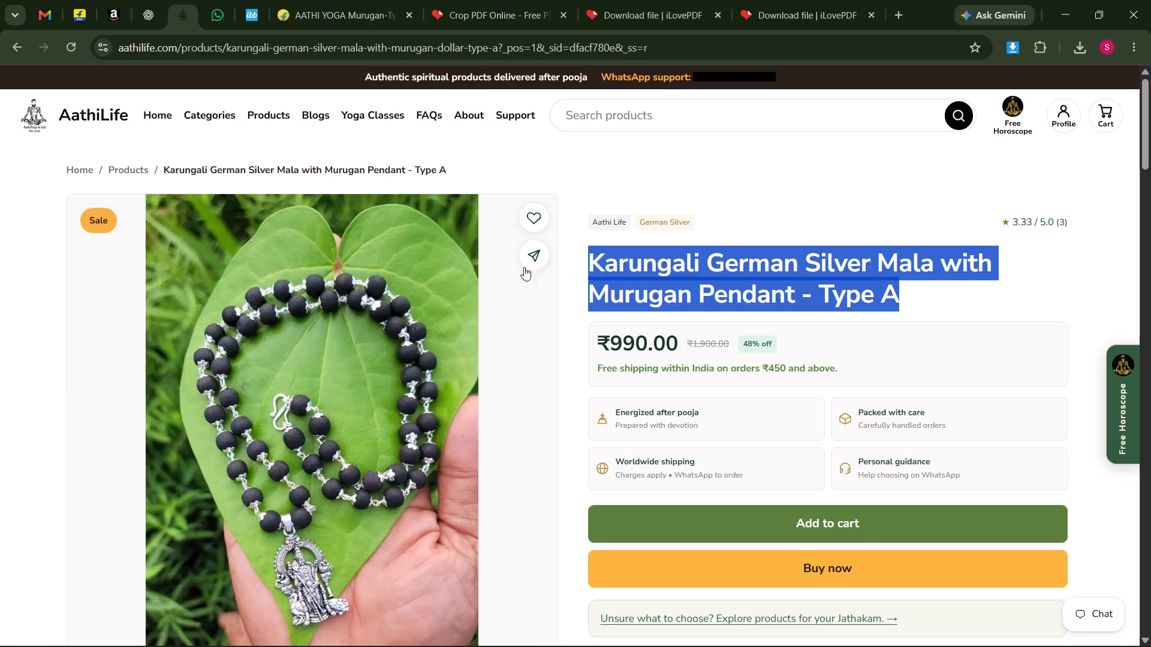
pyautogui.hotkey('ctrl', 'c')
pyautogui.hotkey('ctrl', 'c')
pyautogui.hotkey('ctrl', 'c')
pyautogui.hotkey('ctrl', 'c')
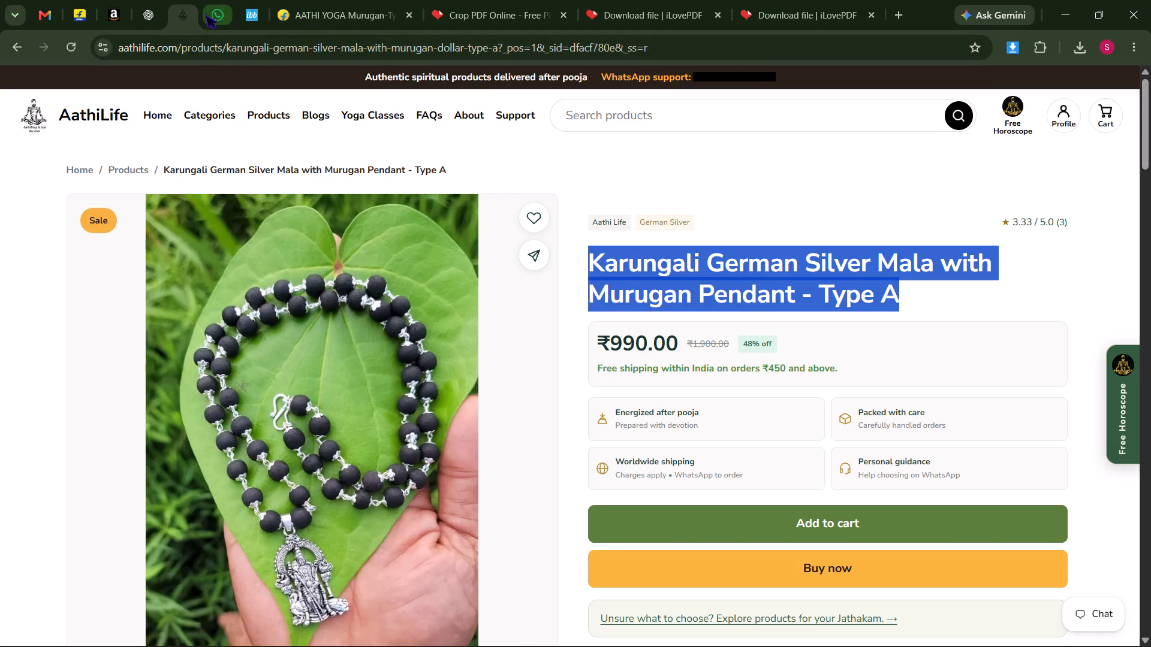
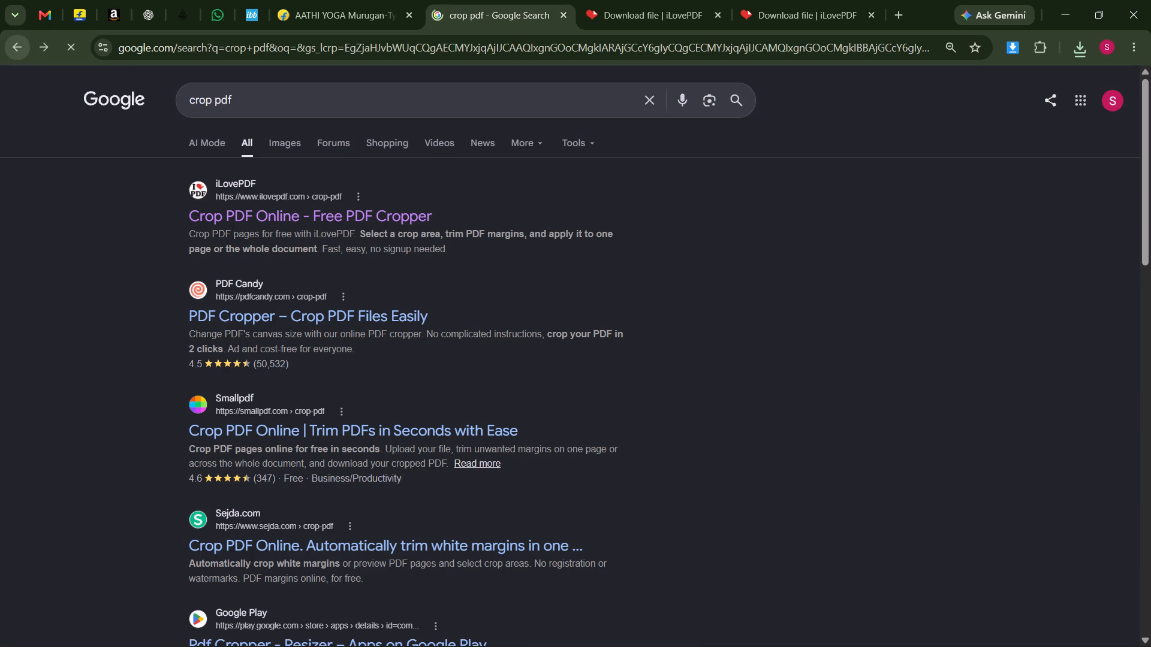
pyautogui.click(354, 216)
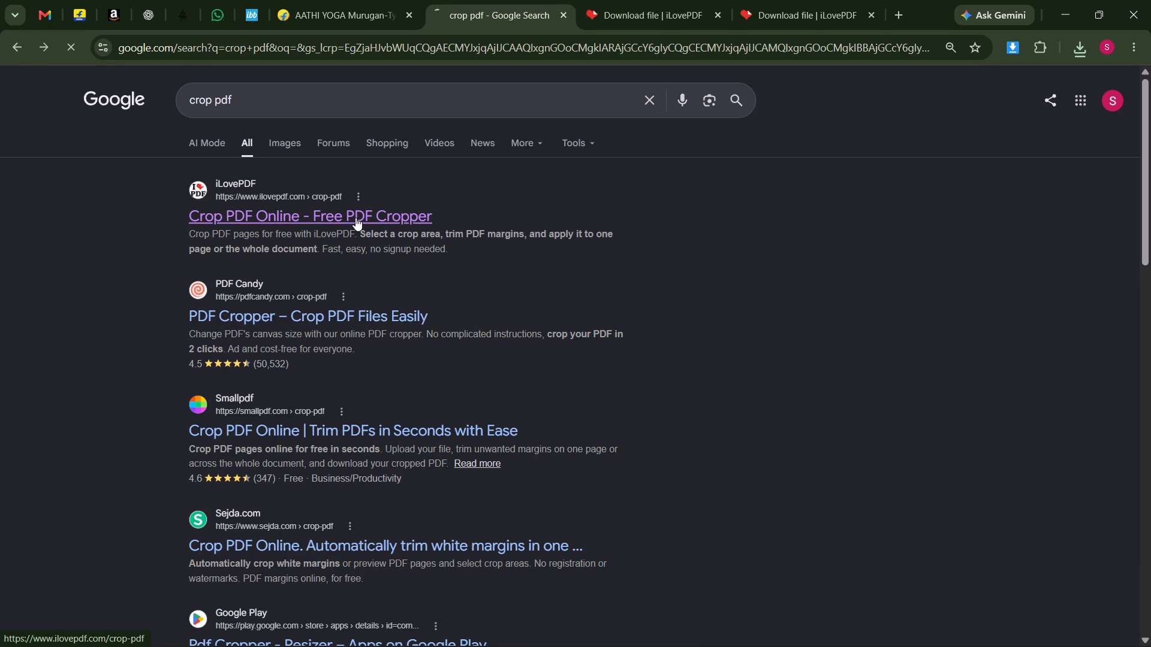
pyautogui.click(614, 261)
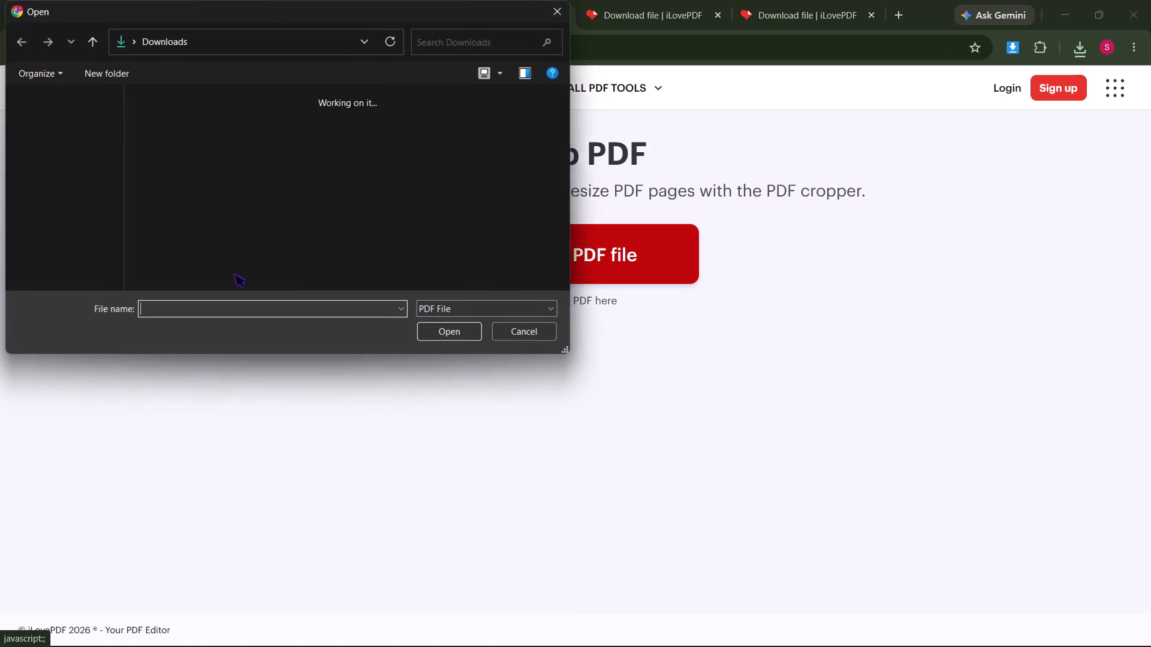
pyautogui.click(170, 141)
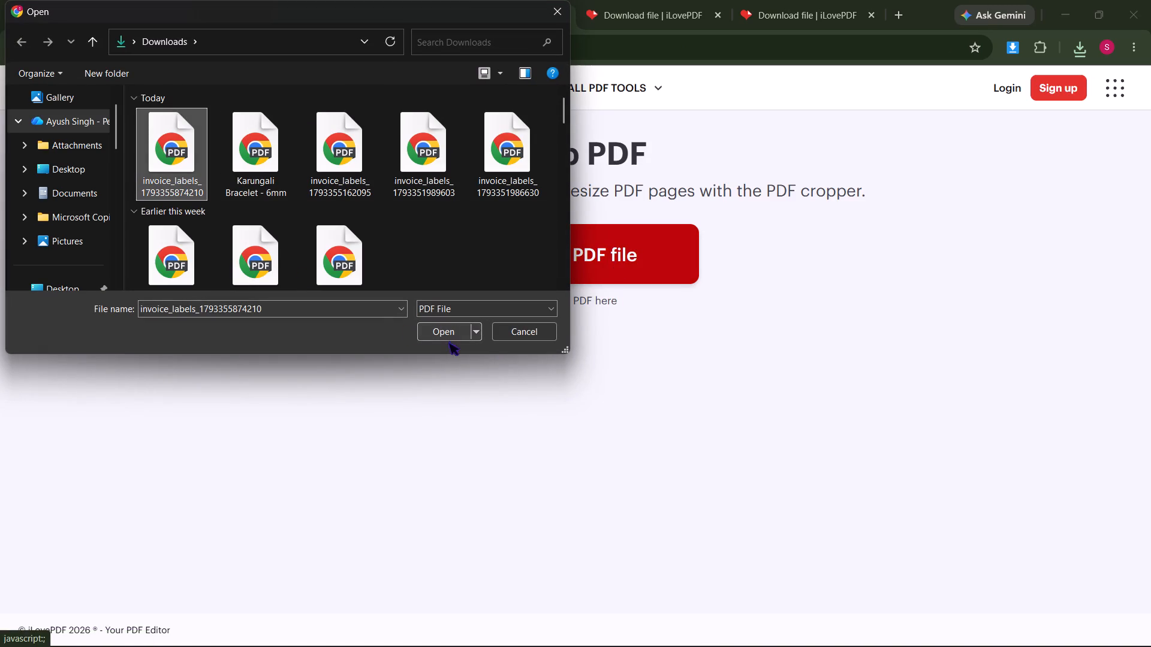
pyautogui.click(448, 334)
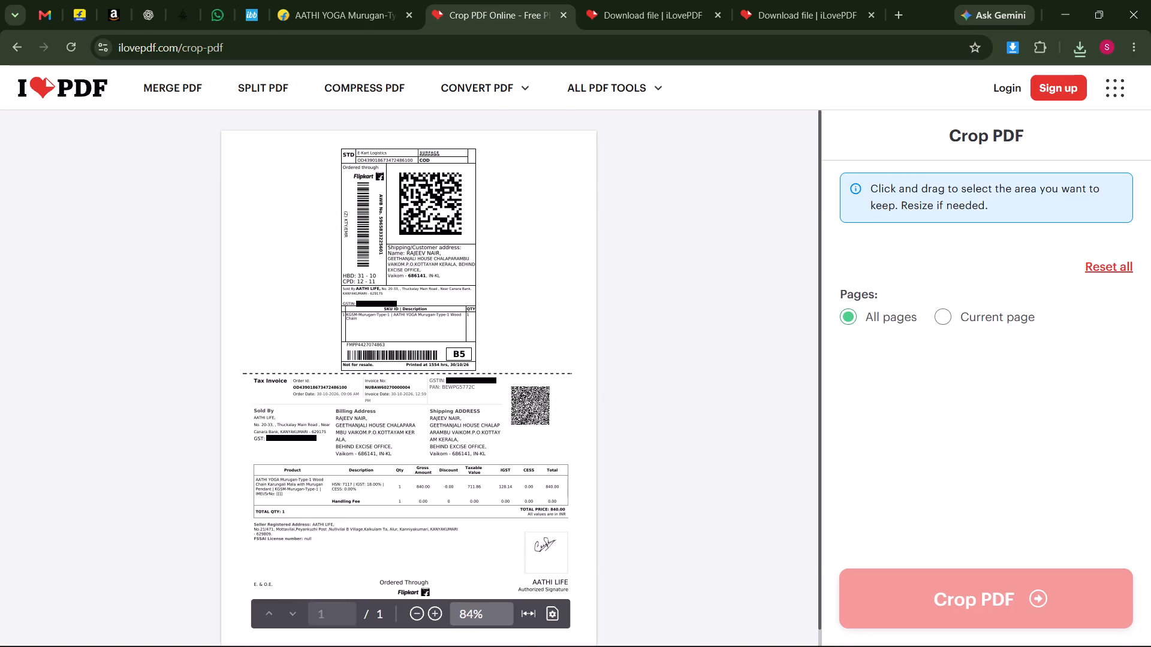
# Set the crop area for all pages around the Flipkart shipping label, ending at the dashed line above the tax invoice.
pyautogui.moveTo(335, 144); pyautogui.dragTo(478, 367)
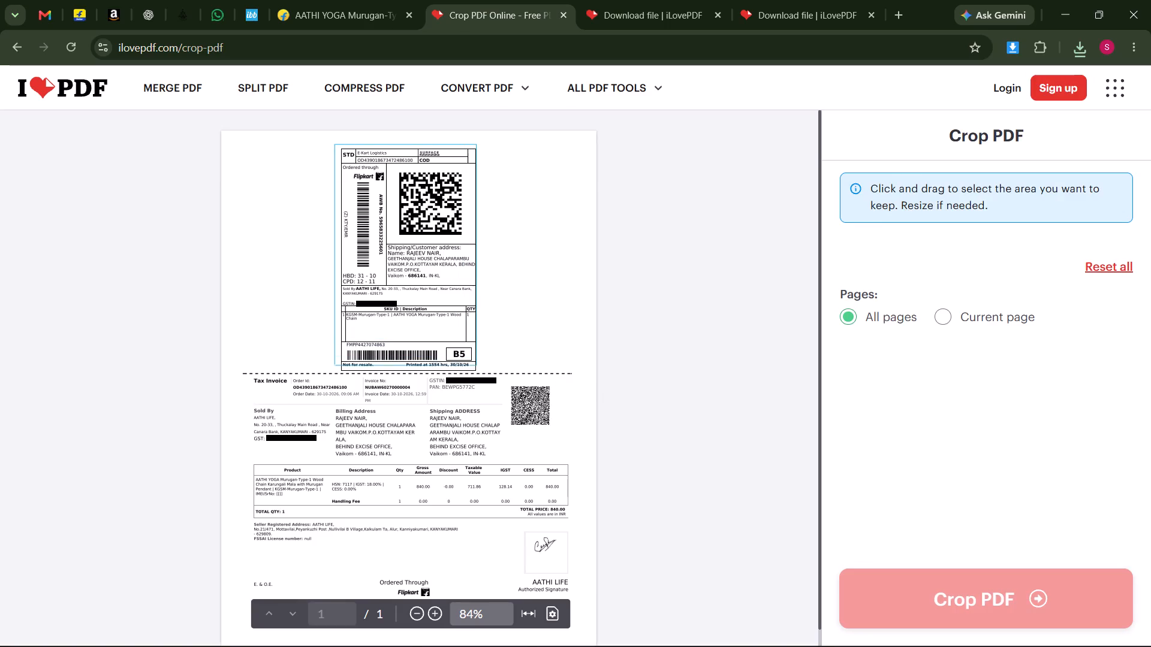
pyautogui.moveTo(478, 367); pyautogui.dragTo(480, 374)
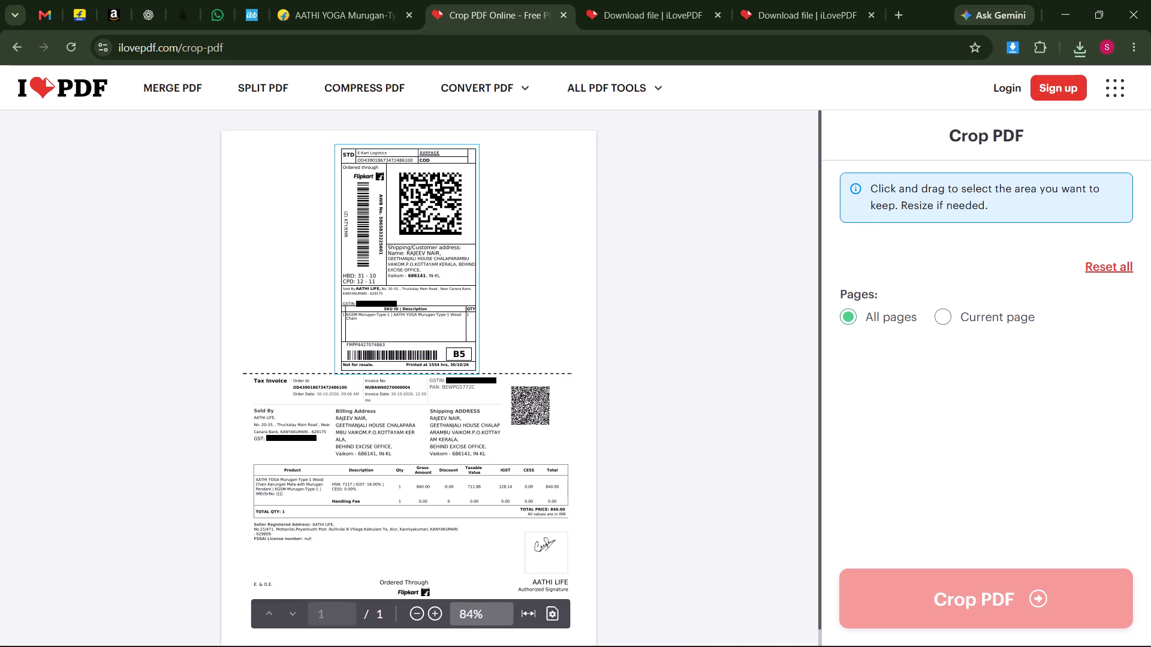
pyautogui.moveTo(480, 374); pyautogui.dragTo(481, 375)
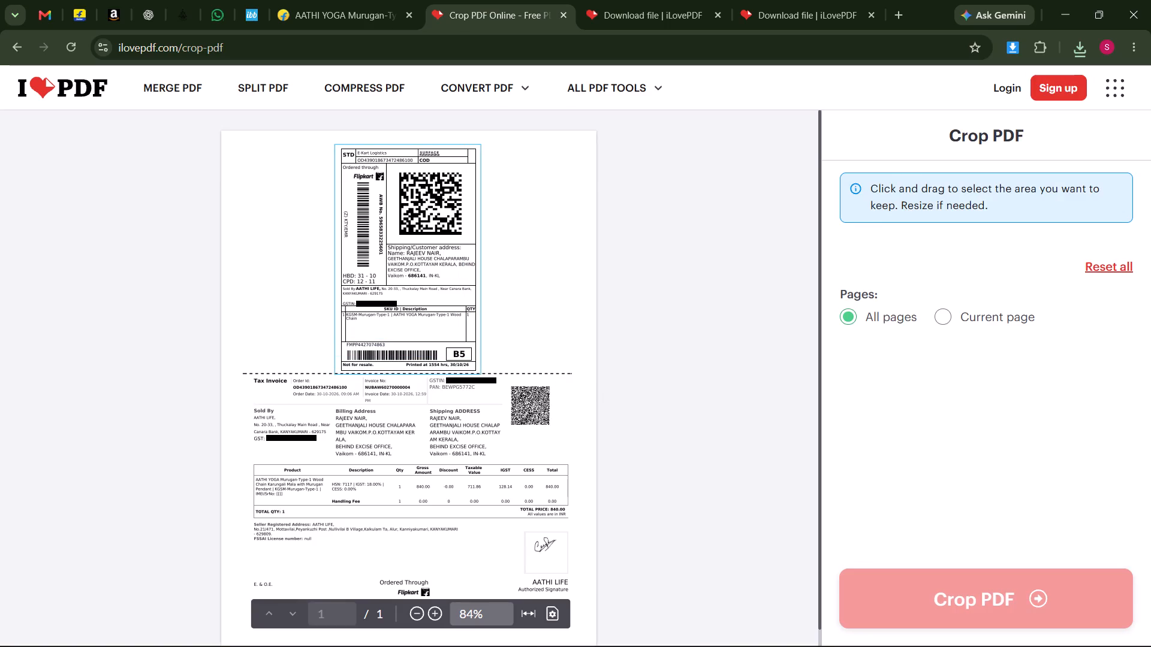
pyautogui.moveTo(481, 375); pyautogui.dragTo(483, 376)
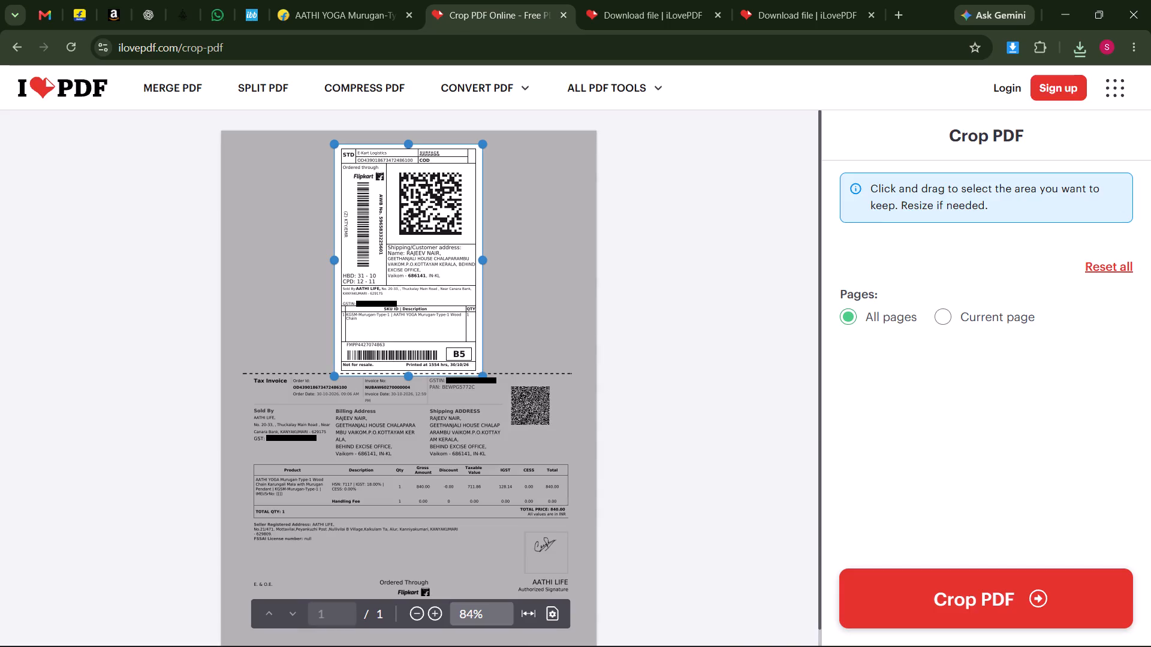
pyautogui.click(409, 380)
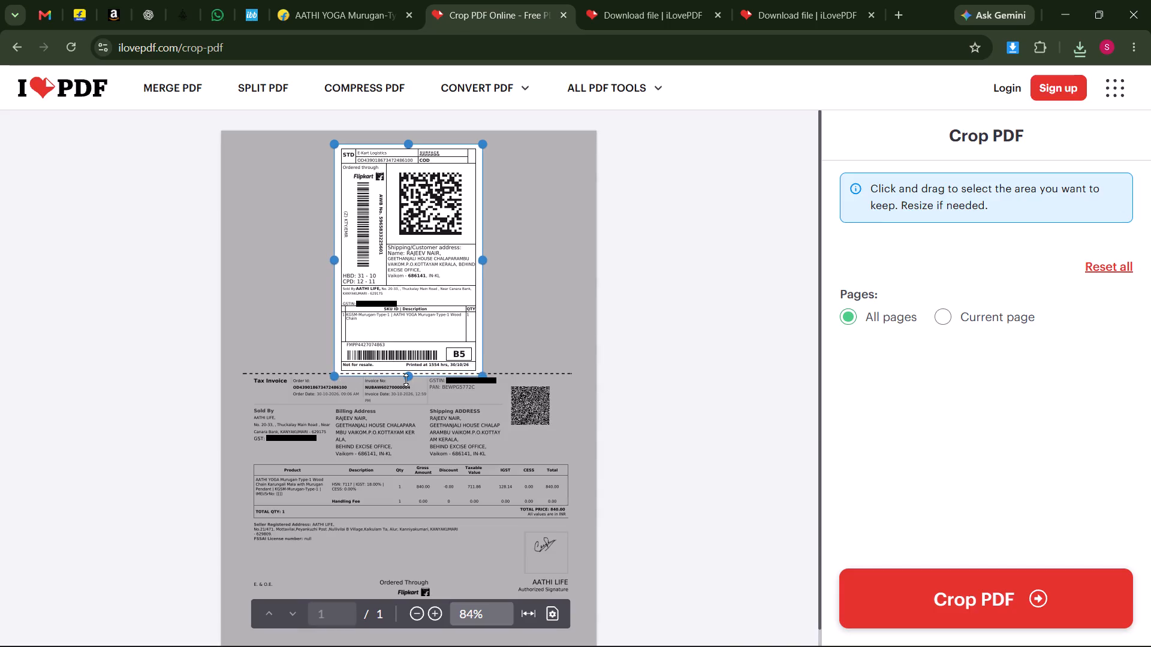
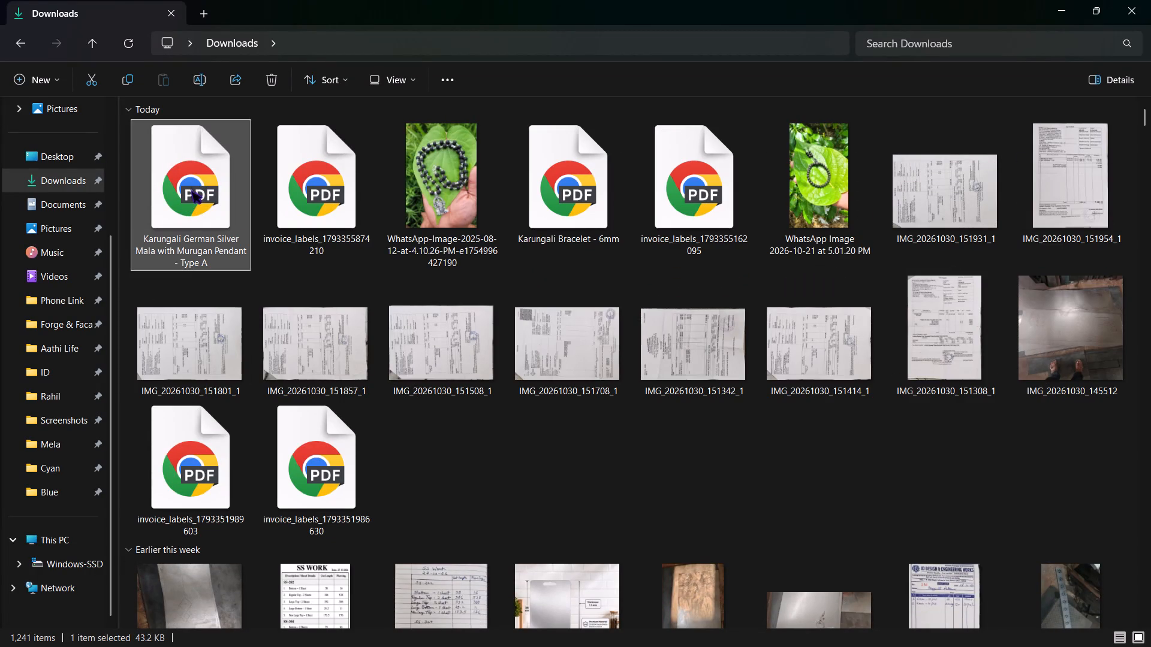
pyautogui.doubleClick(688, 192)
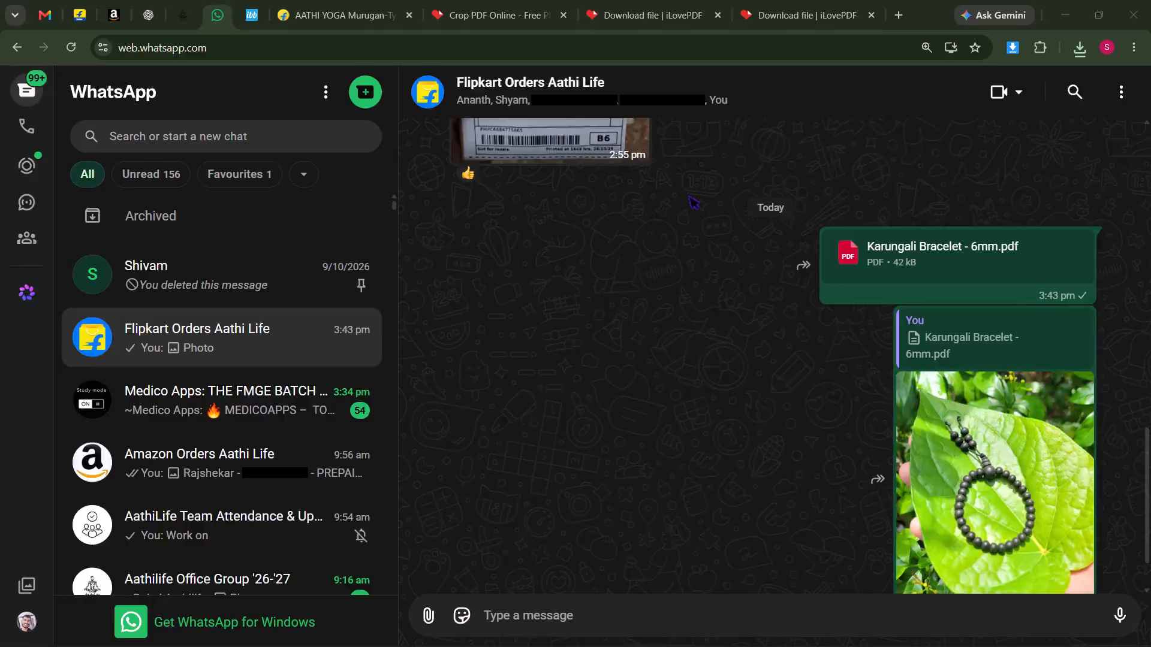
pyautogui.scroll(-5, 627, 473)
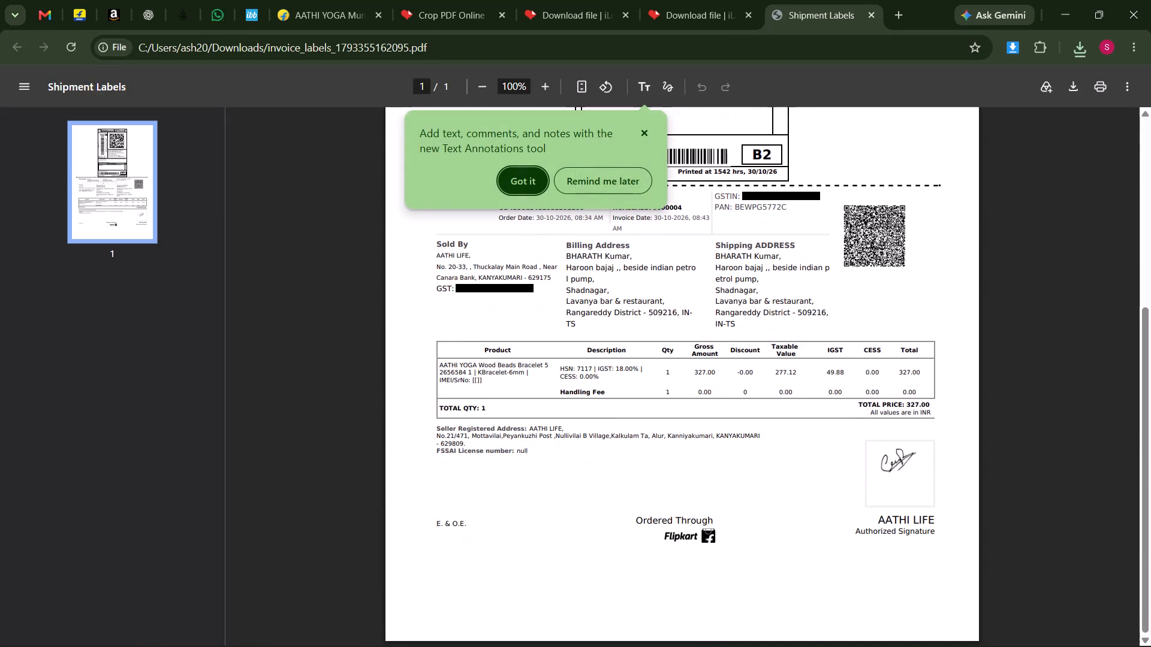
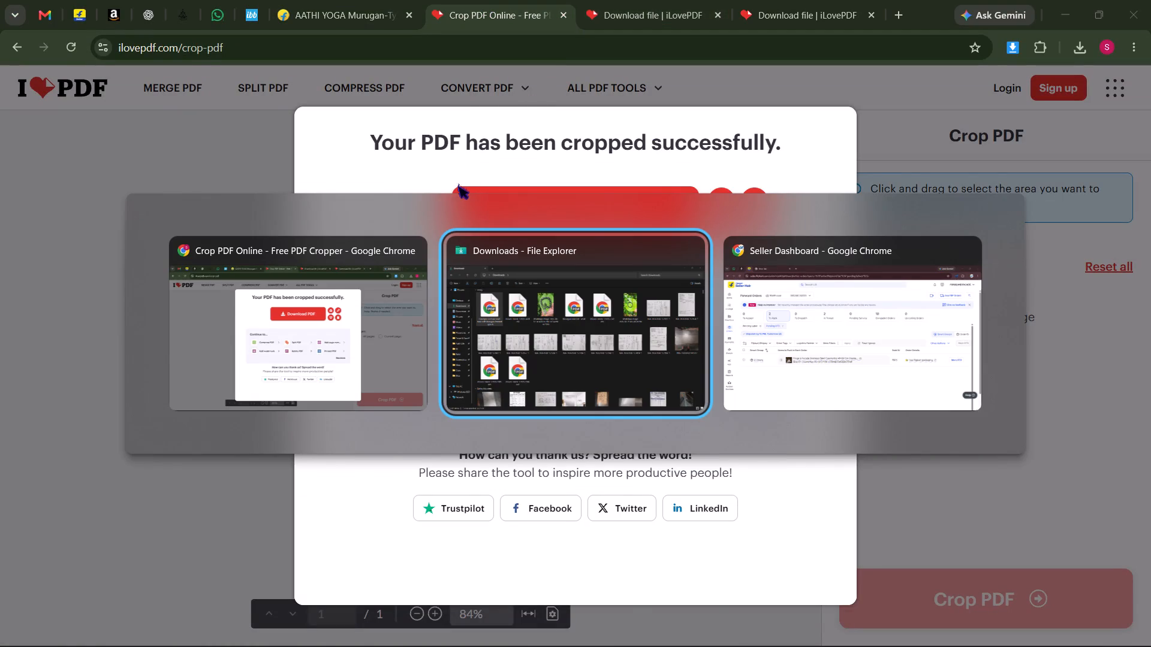
# Switch to the FORGEANDFACADE Flipkart Seller Hub and check its To Pack orders under Pending RTD.
pyautogui.hotkey('alt', 'Tab')
pyautogui.scroll(-3, 639, 506)
pyautogui.click(646, 518)
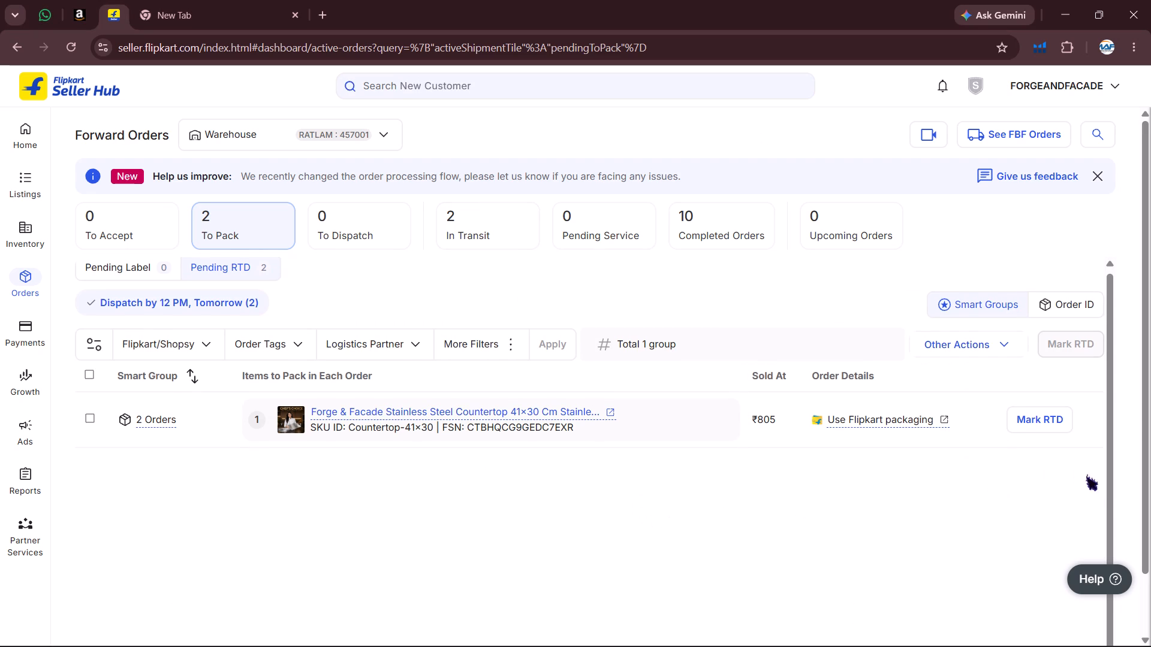
pyautogui.moveTo(1104, 489); pyautogui.dragTo(1112, 497)
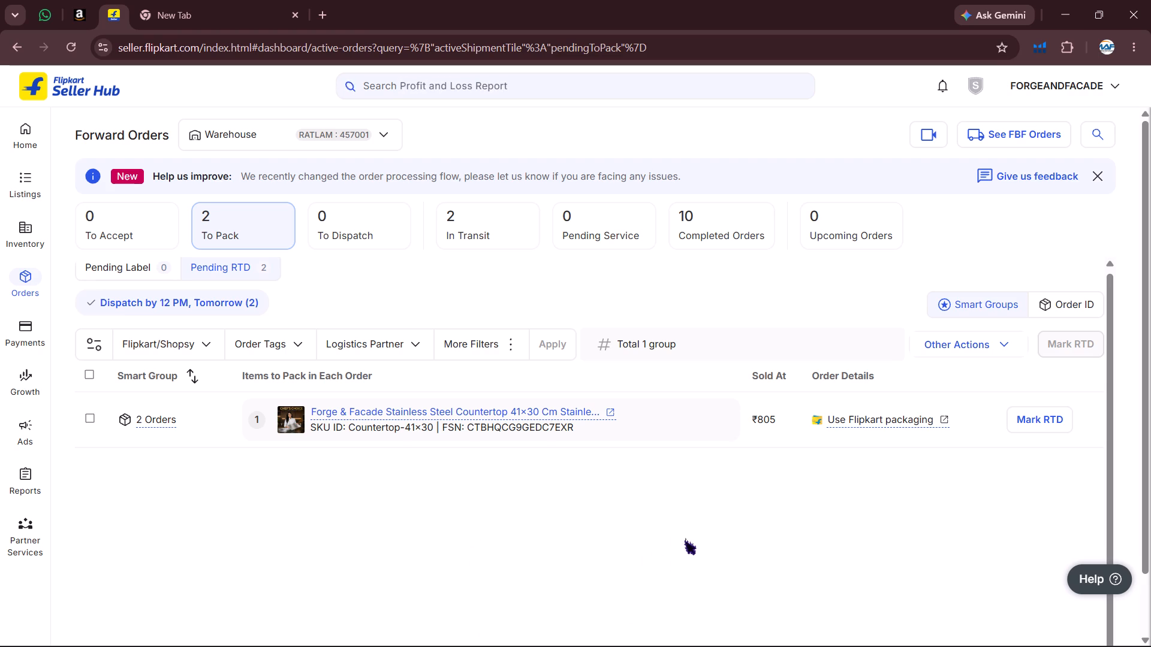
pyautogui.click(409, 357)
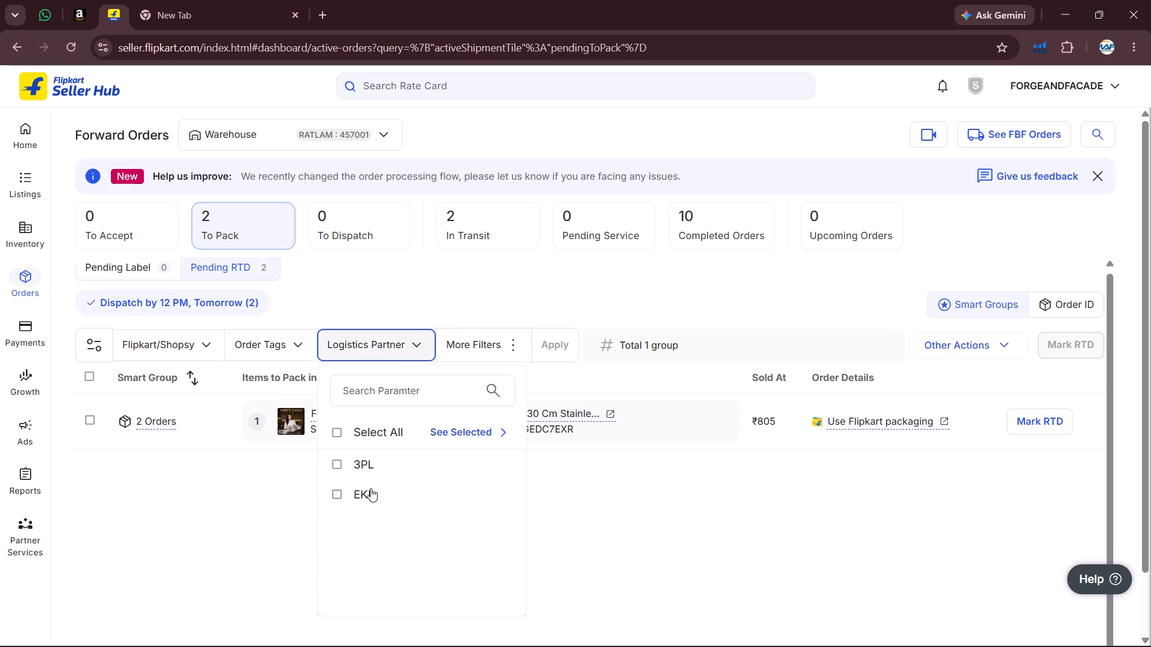
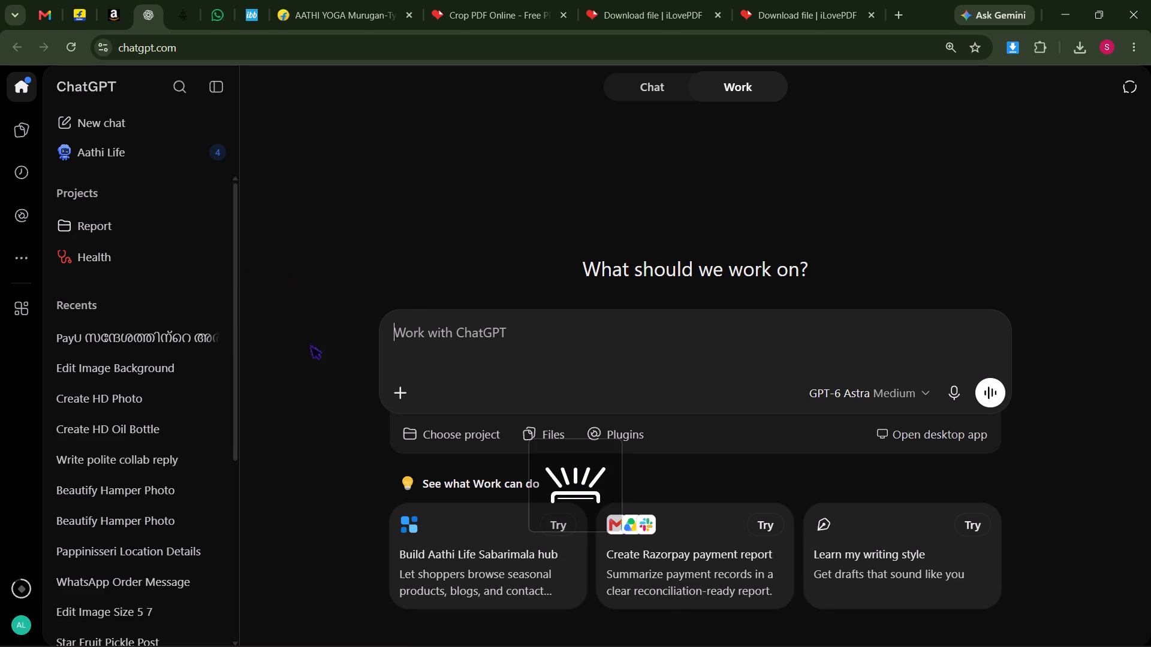
# Copy the buyer's shipping name and address from the Amazon order details for the Herbal Tooth Powder order.
pyautogui.click(112, 11)
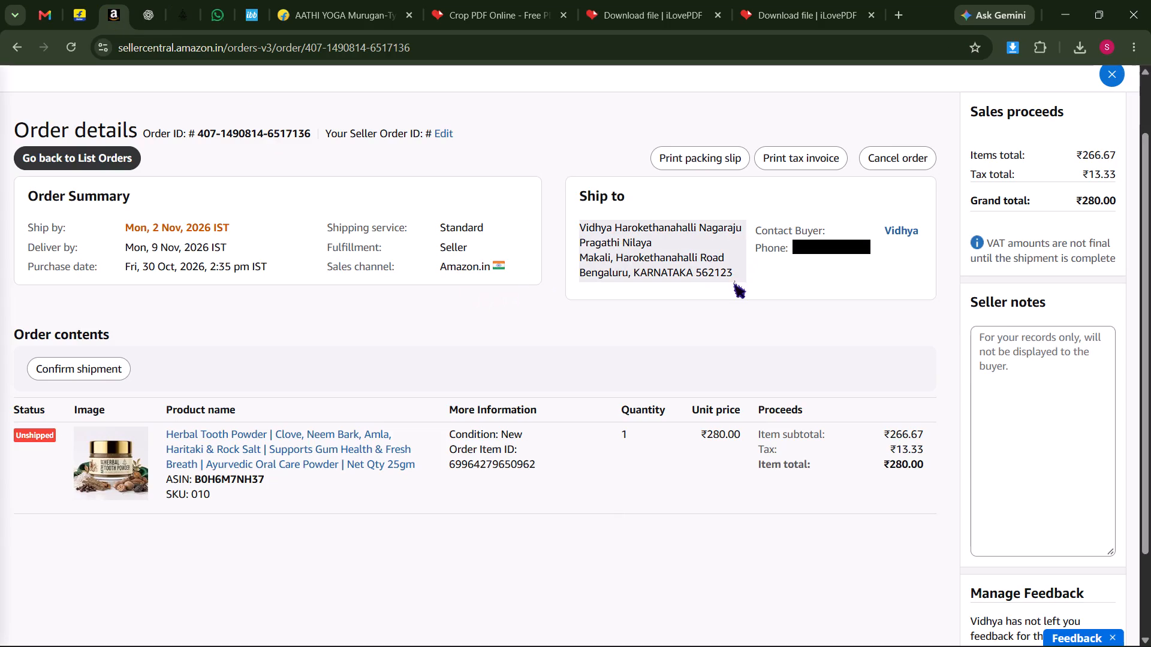
pyautogui.moveTo(737, 273); pyautogui.dragTo(578, 226)
pyautogui.hotkey('ctrl', 'c')
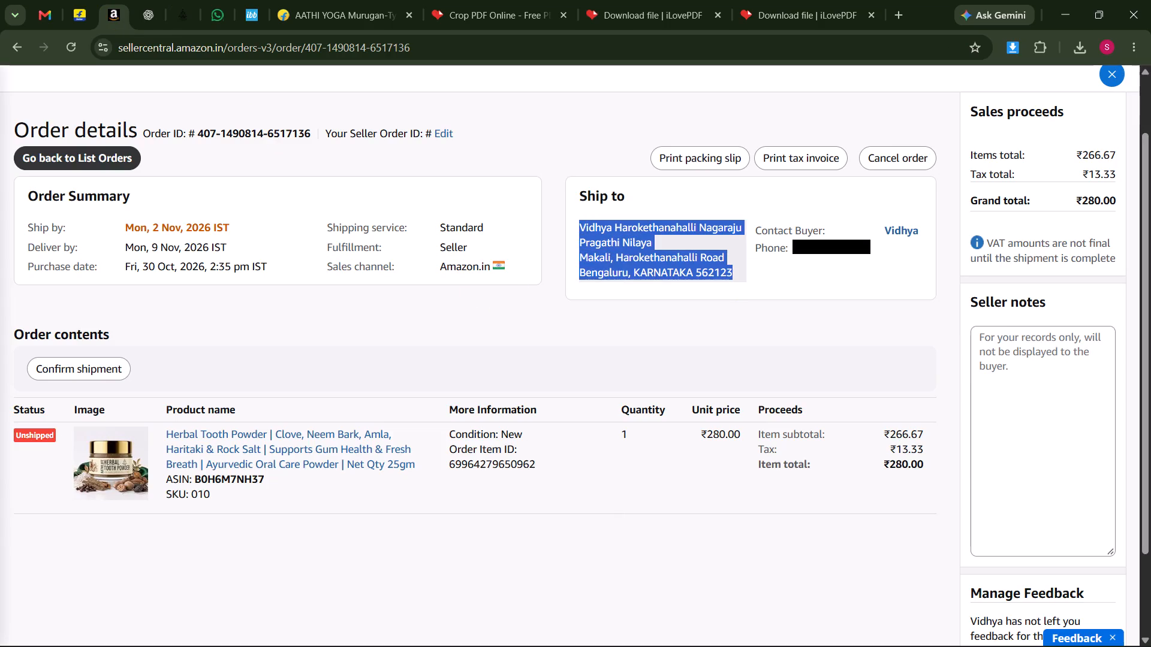
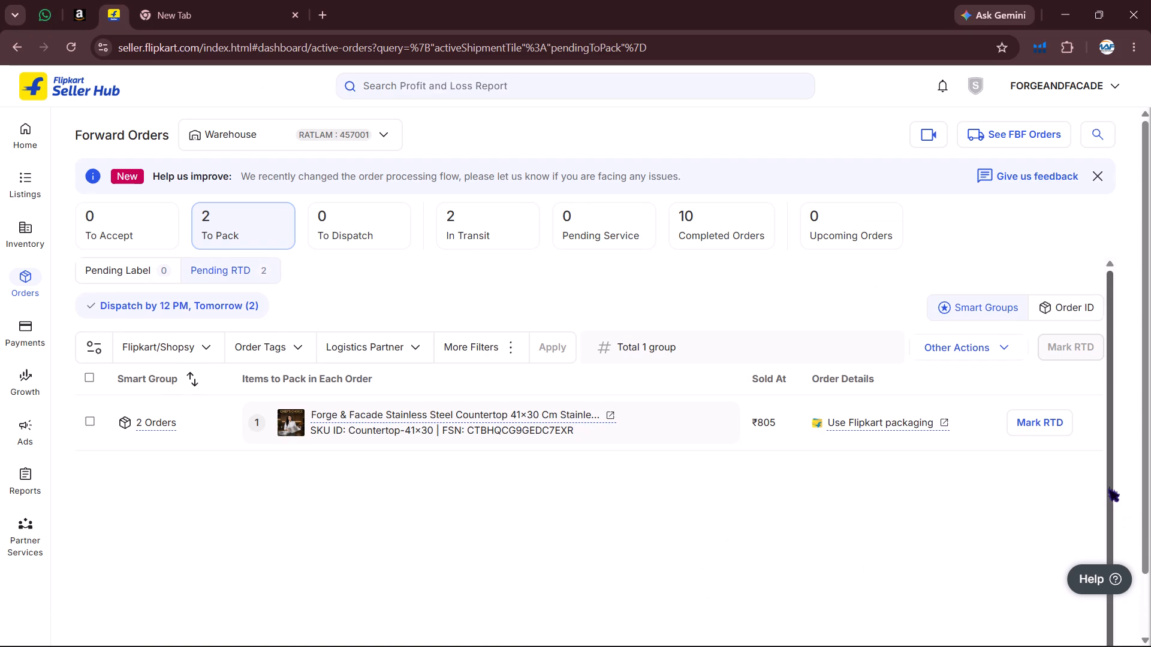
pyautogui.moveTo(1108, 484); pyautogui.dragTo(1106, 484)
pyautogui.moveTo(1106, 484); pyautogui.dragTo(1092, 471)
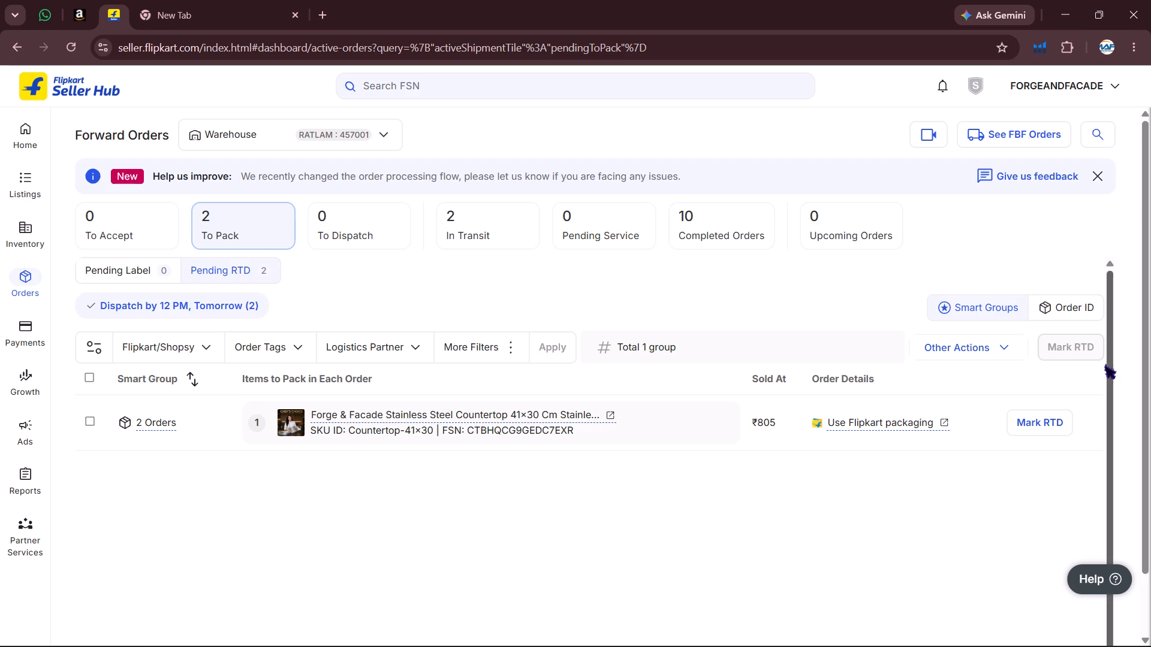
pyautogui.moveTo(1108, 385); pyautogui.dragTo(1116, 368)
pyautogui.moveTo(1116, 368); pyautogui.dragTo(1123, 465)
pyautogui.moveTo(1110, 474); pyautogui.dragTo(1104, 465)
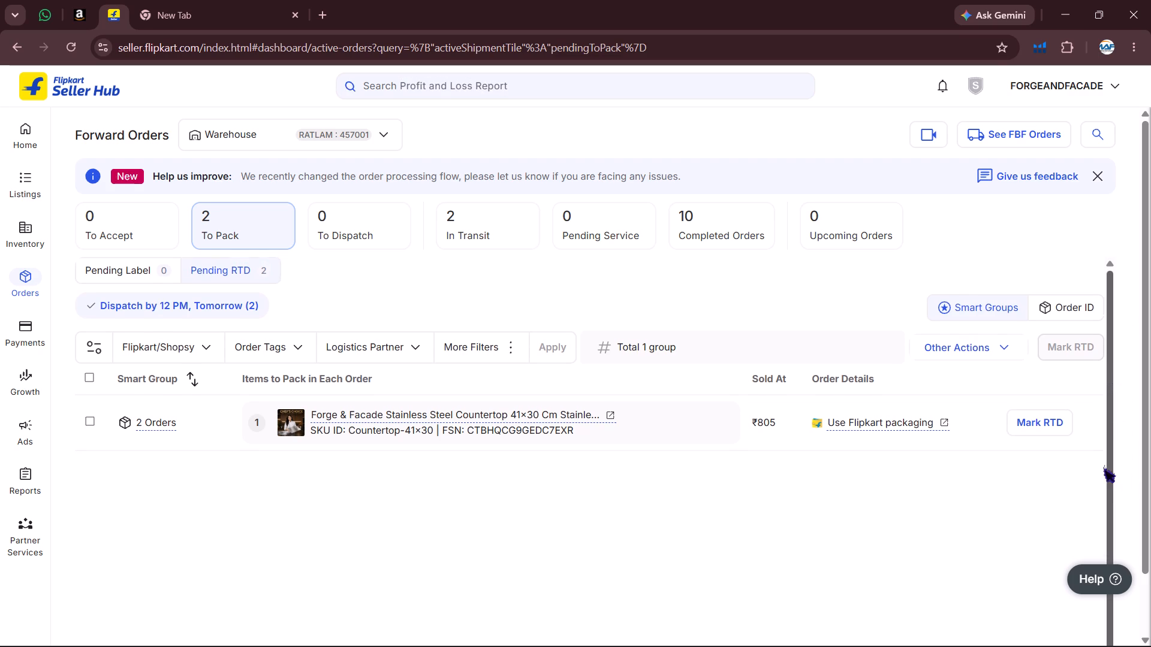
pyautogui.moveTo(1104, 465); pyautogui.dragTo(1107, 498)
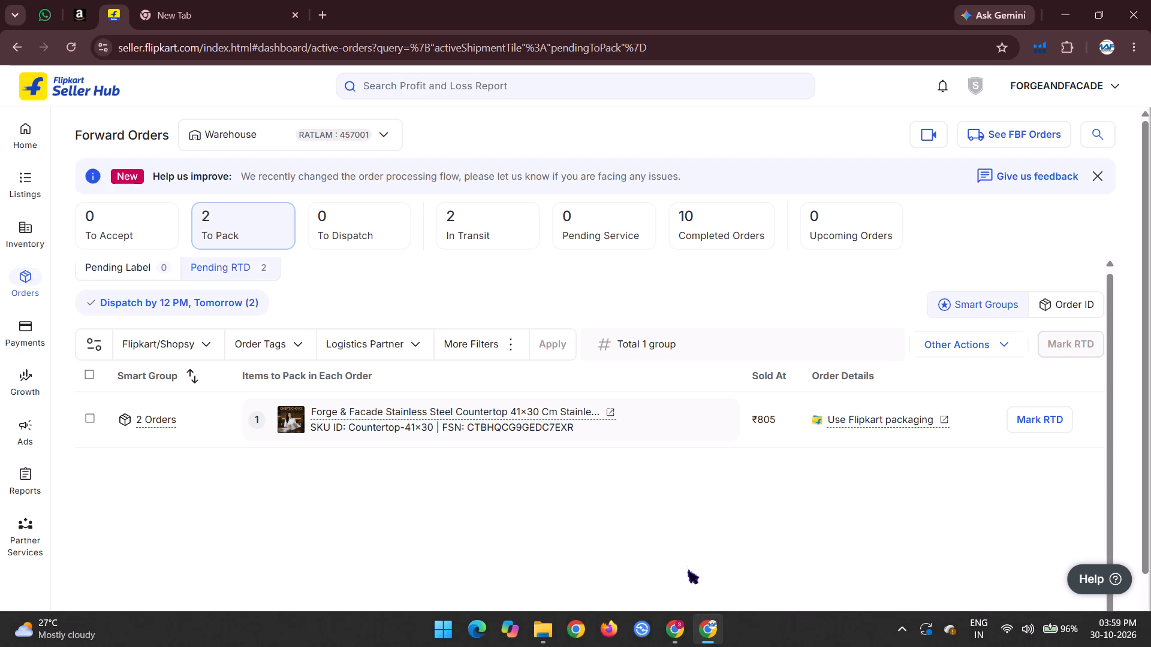
# Open the order list of the Countertop-41x30 smart group under Pending RTD.
pyautogui.click(139, 420)
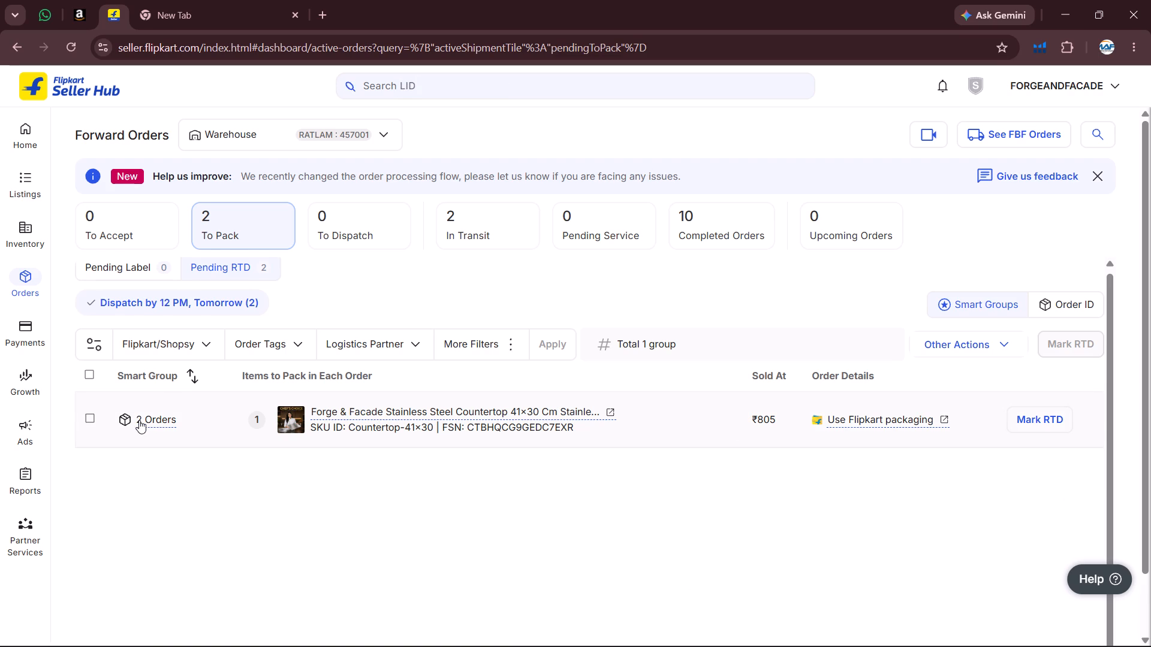
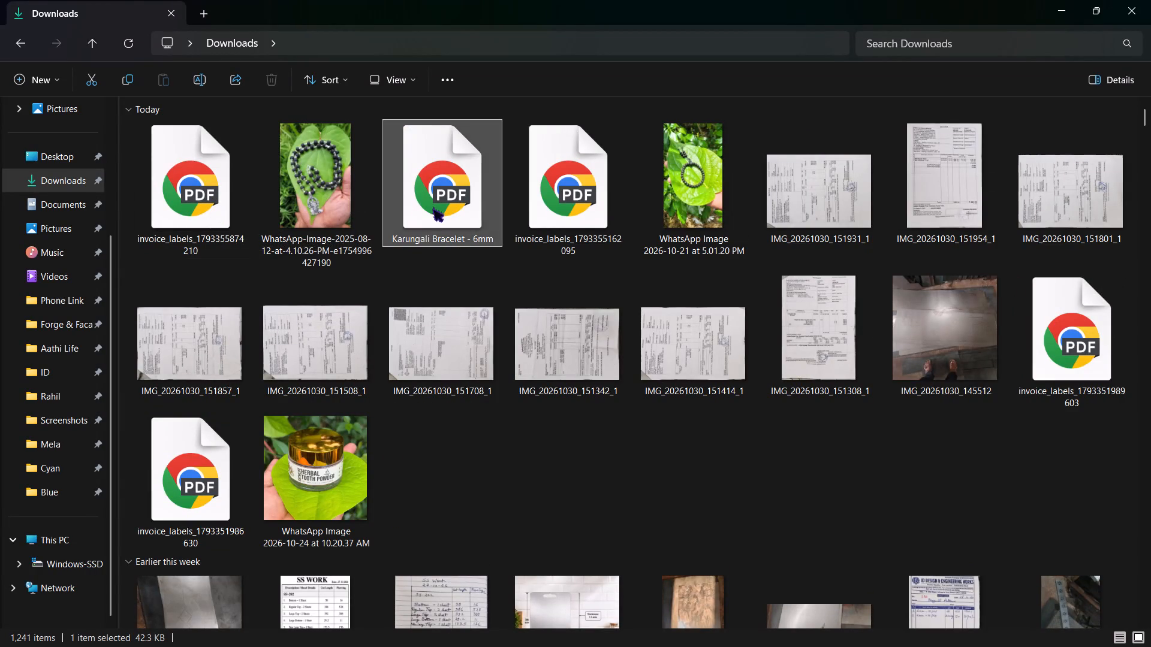
# Delete the Karungali Bracelet - 6mm PDF and the two WhatsApp bracelet and mala images from today's Downloads.
pyautogui.press('Delete')
pyautogui.click(326, 198)
pyautogui.press('Delete')
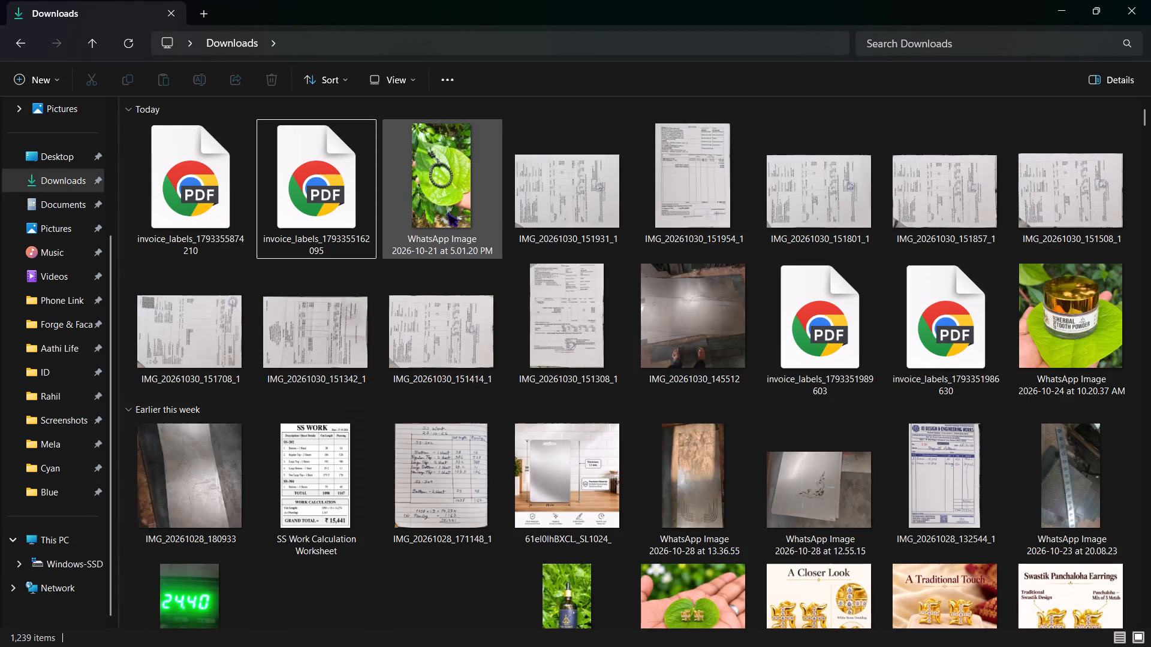
pyautogui.click(448, 208)
pyautogui.press('Delete')
pyautogui.click(215, 185)
pyautogui.hotkey('shift', 'Right')
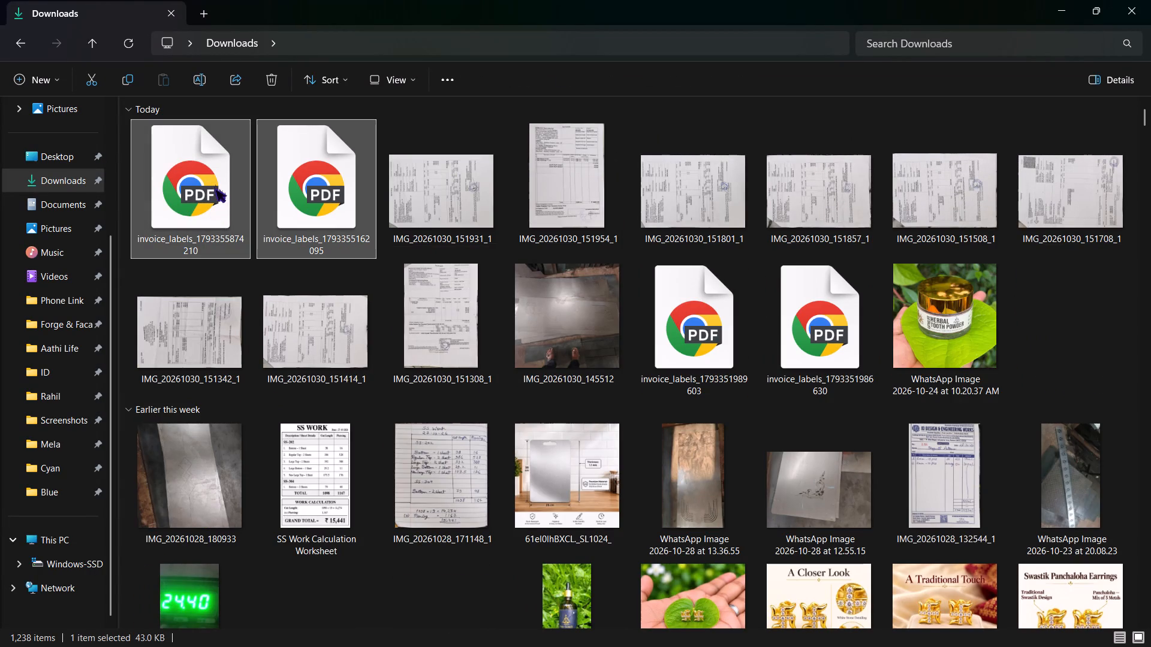
pyautogui.click(94, 77)
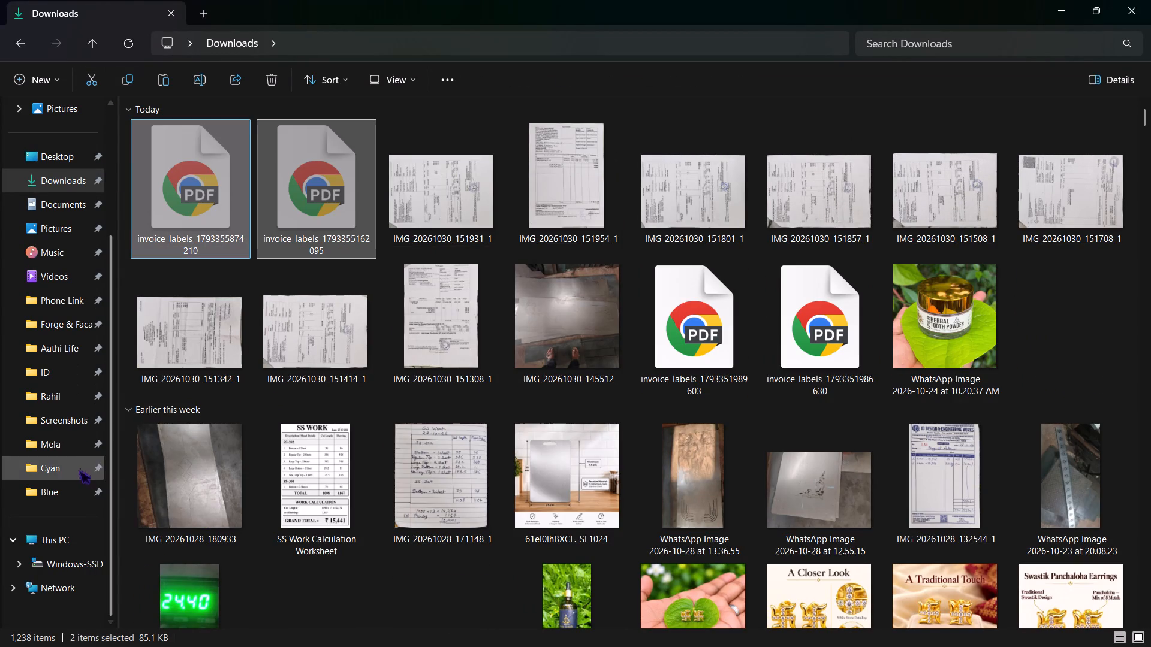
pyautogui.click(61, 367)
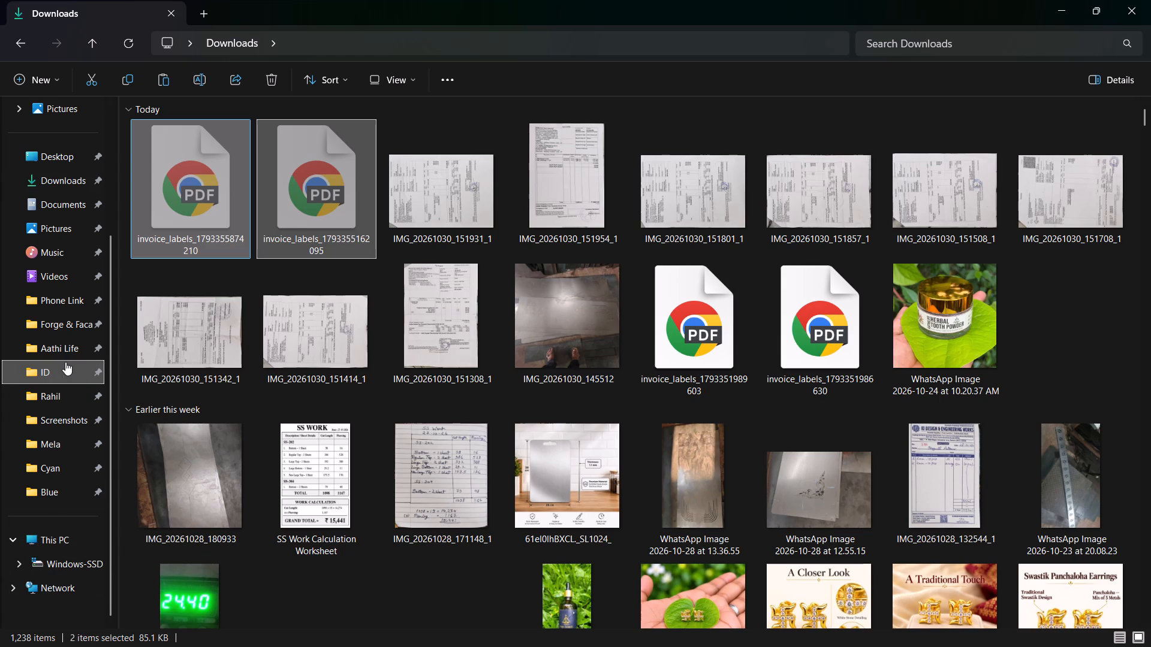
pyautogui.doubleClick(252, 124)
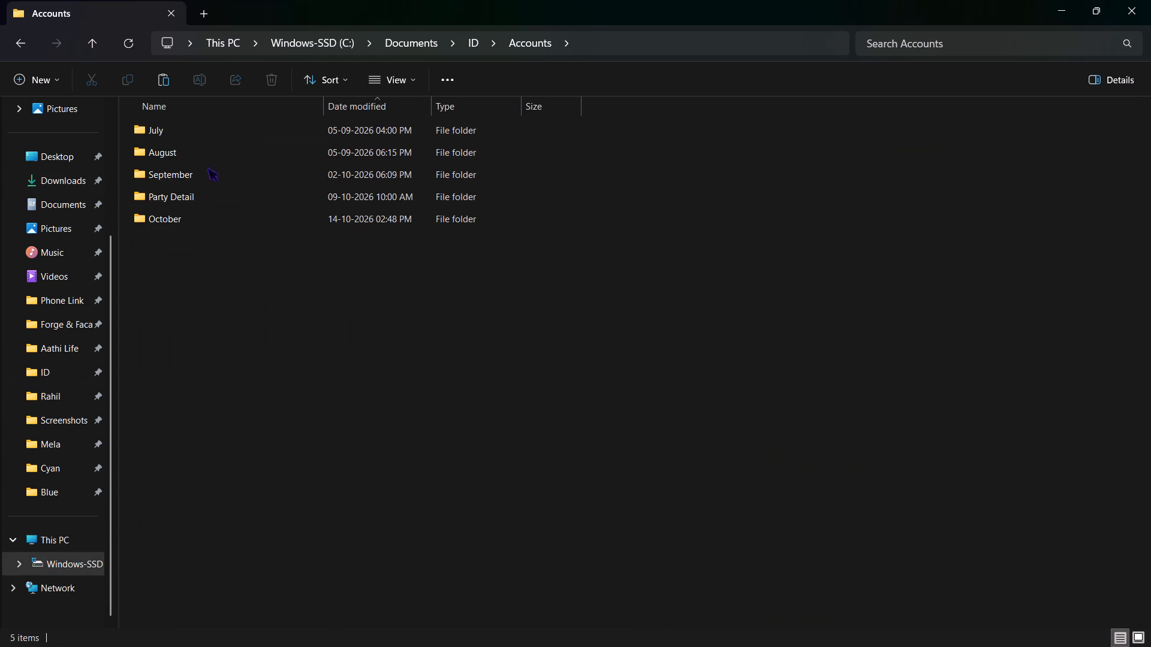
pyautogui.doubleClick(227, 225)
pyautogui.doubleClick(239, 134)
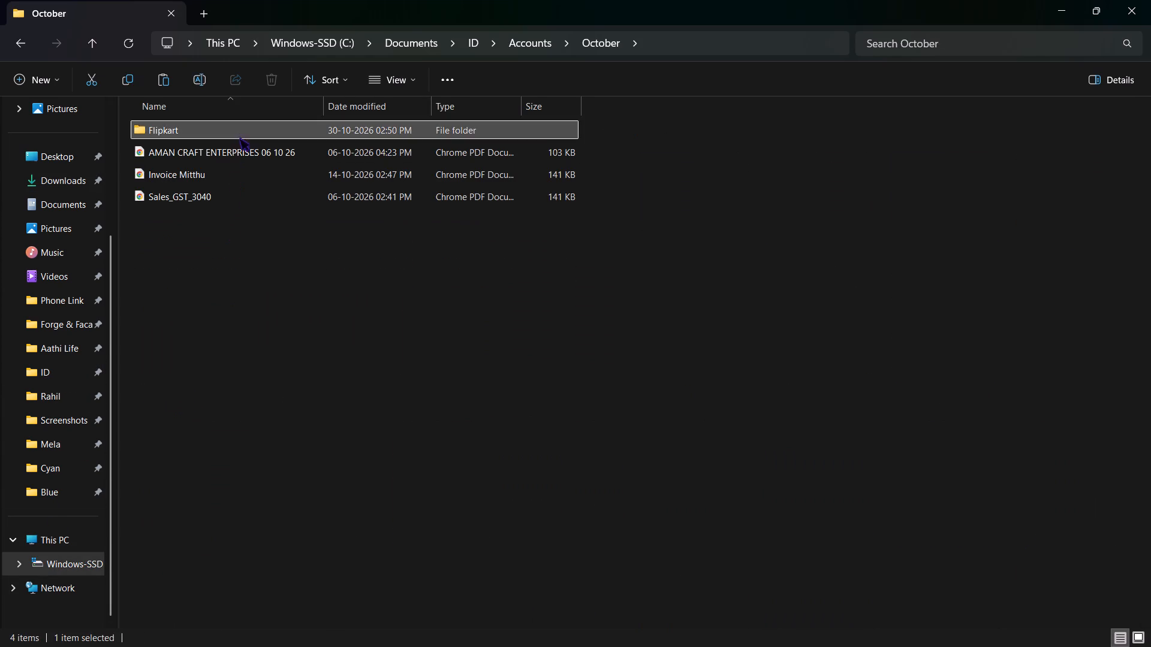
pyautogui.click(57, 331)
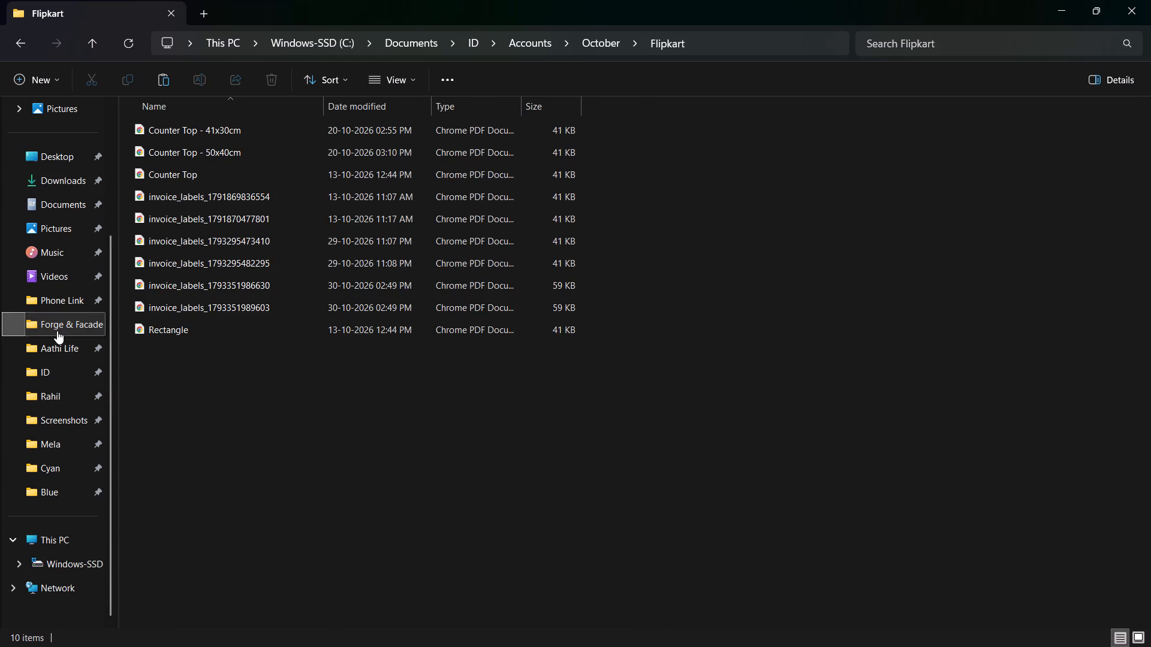
# Paste the two cut invoice label PDFs into the October folder inside Aathi Life's Flipkart folder.
pyautogui.click(73, 348)
pyautogui.click(232, 199)
pyautogui.press('f')
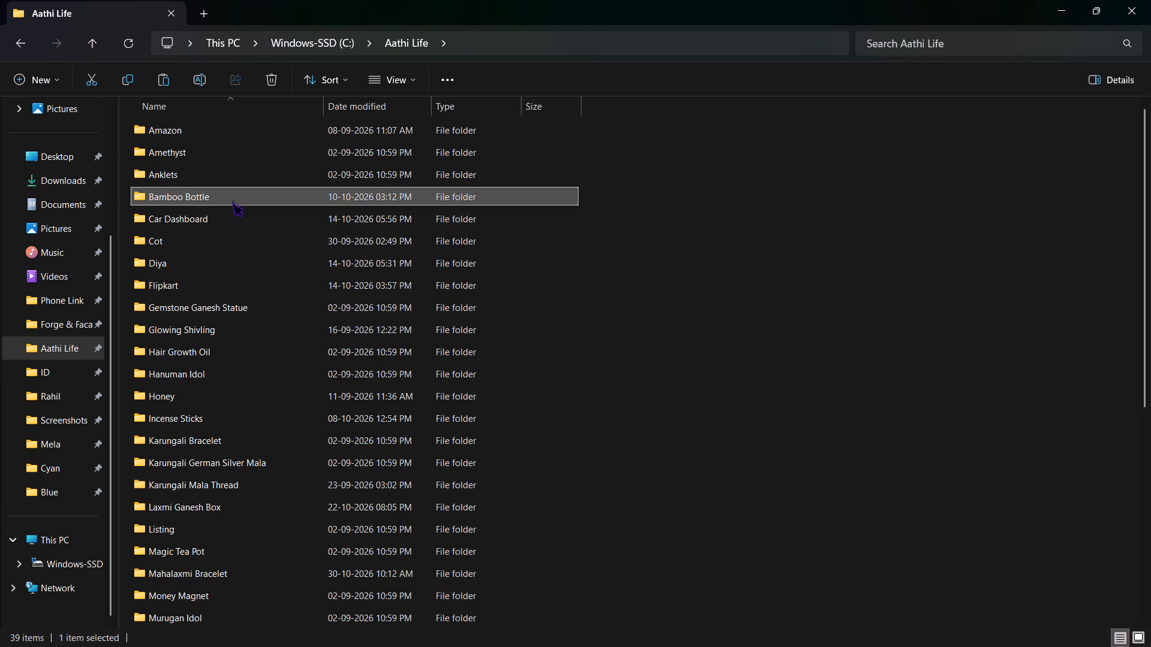
pyautogui.press('Return')
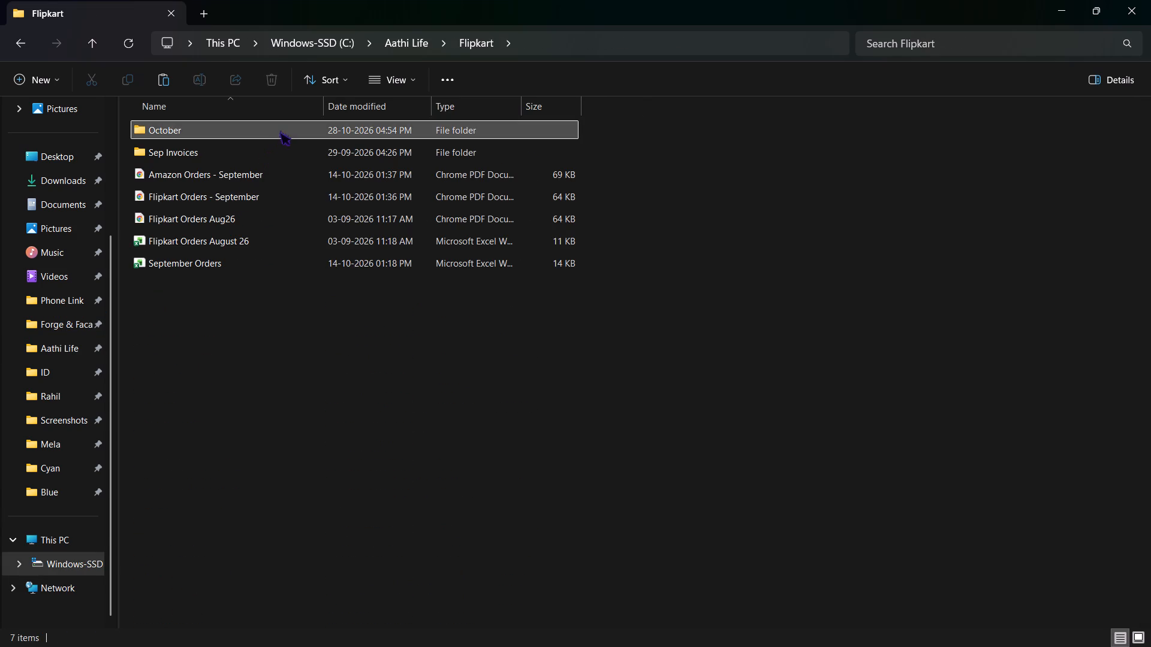
pyautogui.click(279, 128)
pyautogui.press('Return')
pyautogui.hotkey('ctrl', 'v')
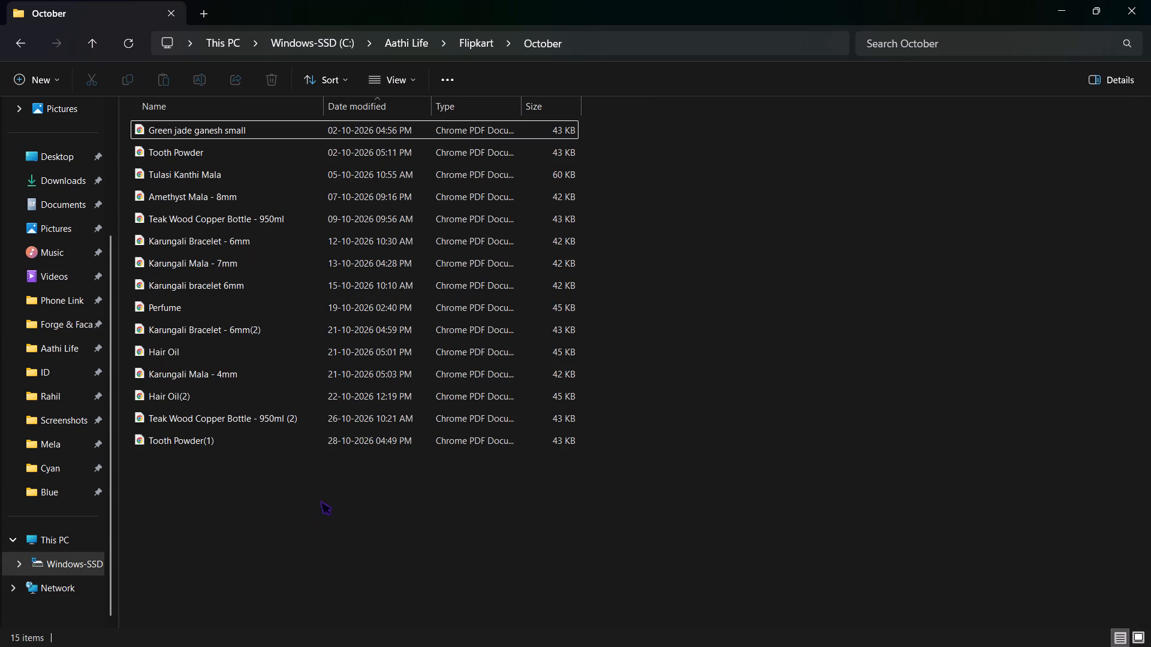
pyautogui.click(234, 545)
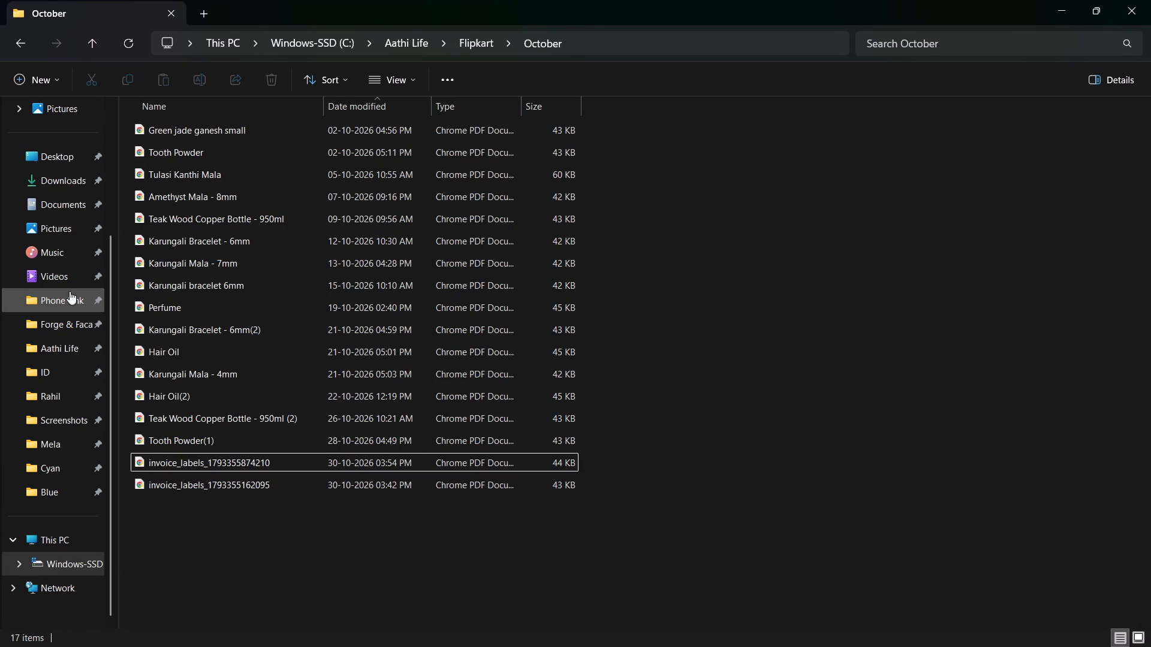
pyautogui.click(55, 187)
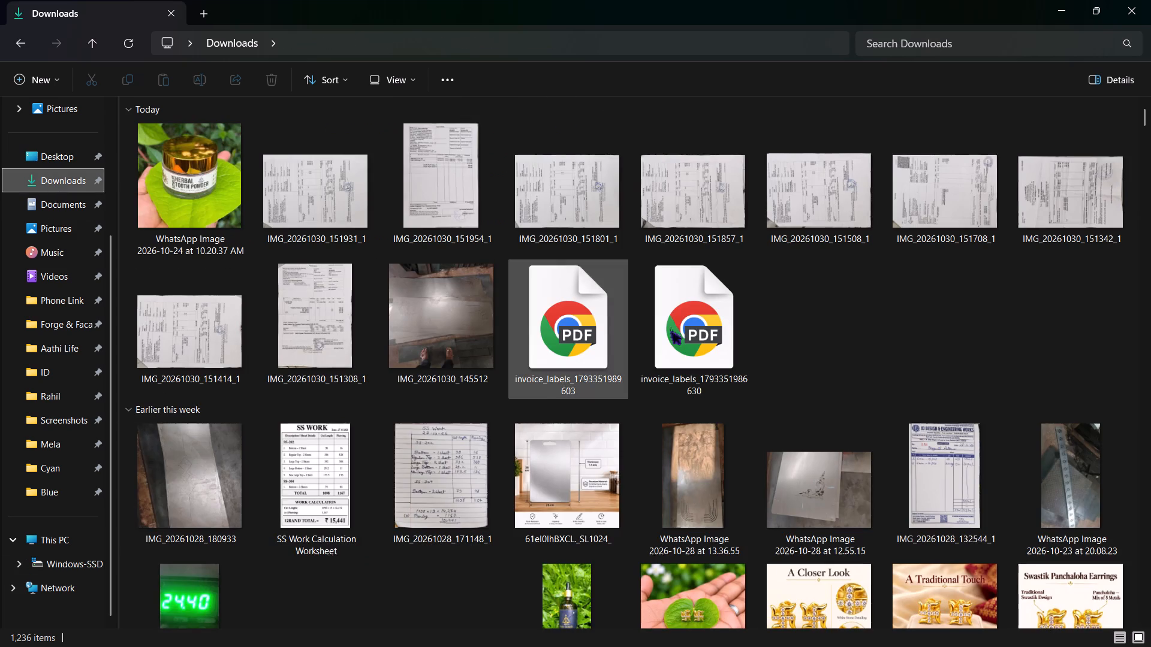
pyautogui.click(831, 332)
pyautogui.doubleClick(575, 335)
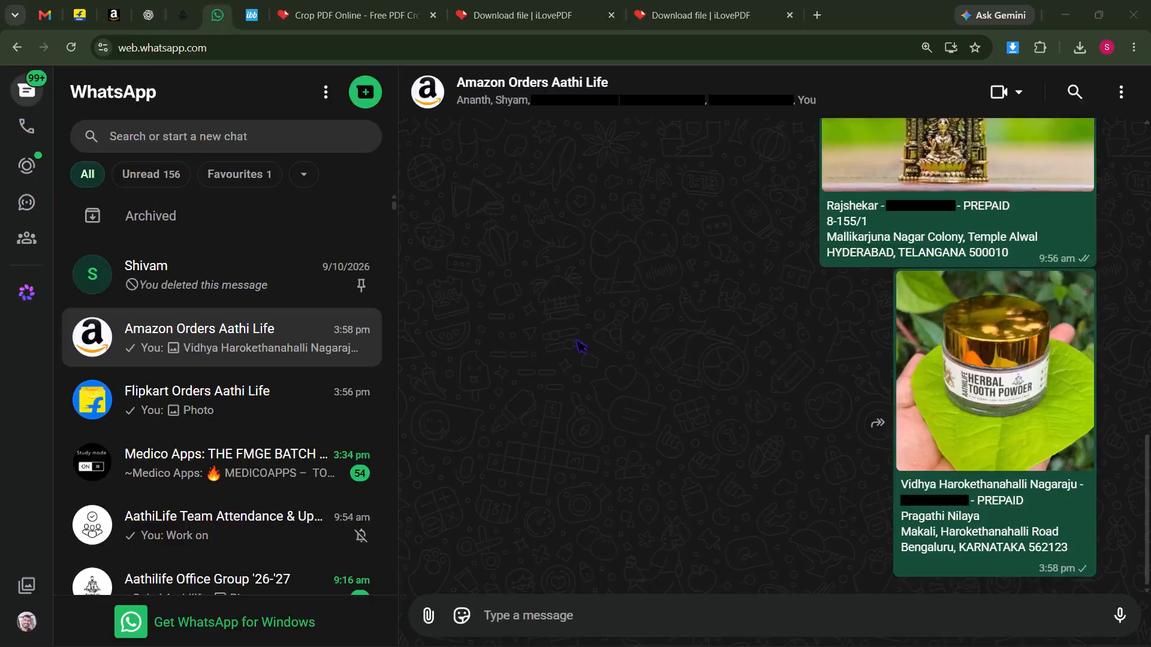
pyautogui.scroll(-4, 652, 348)
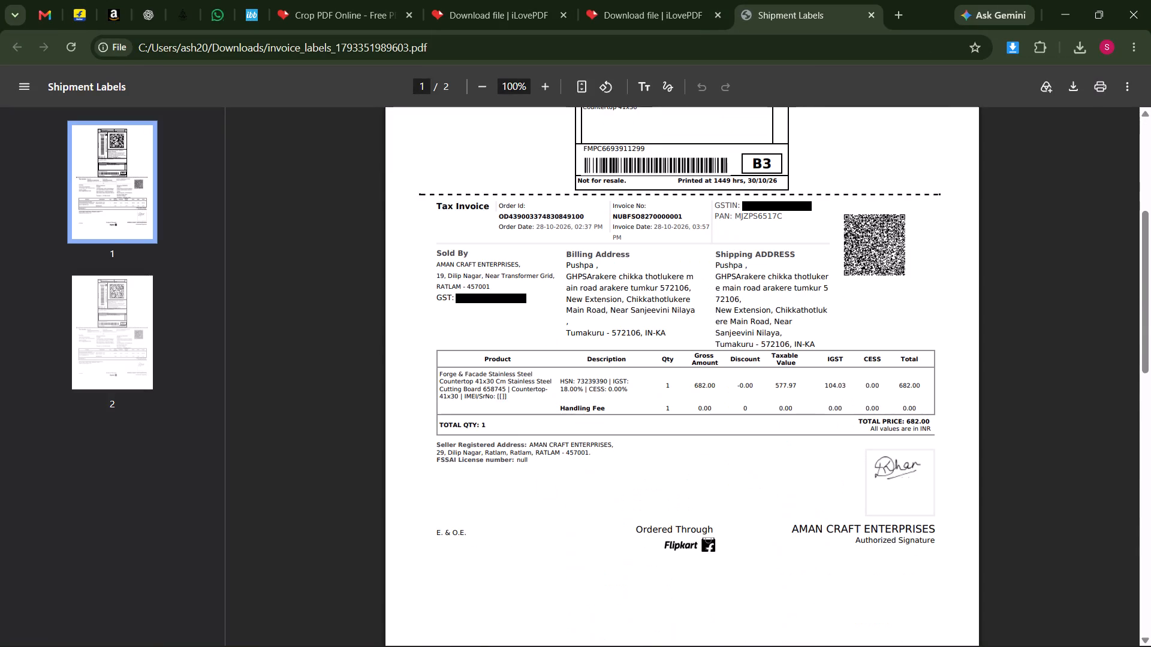
pyautogui.moveTo(569, 261); pyautogui.dragTo(637, 311)
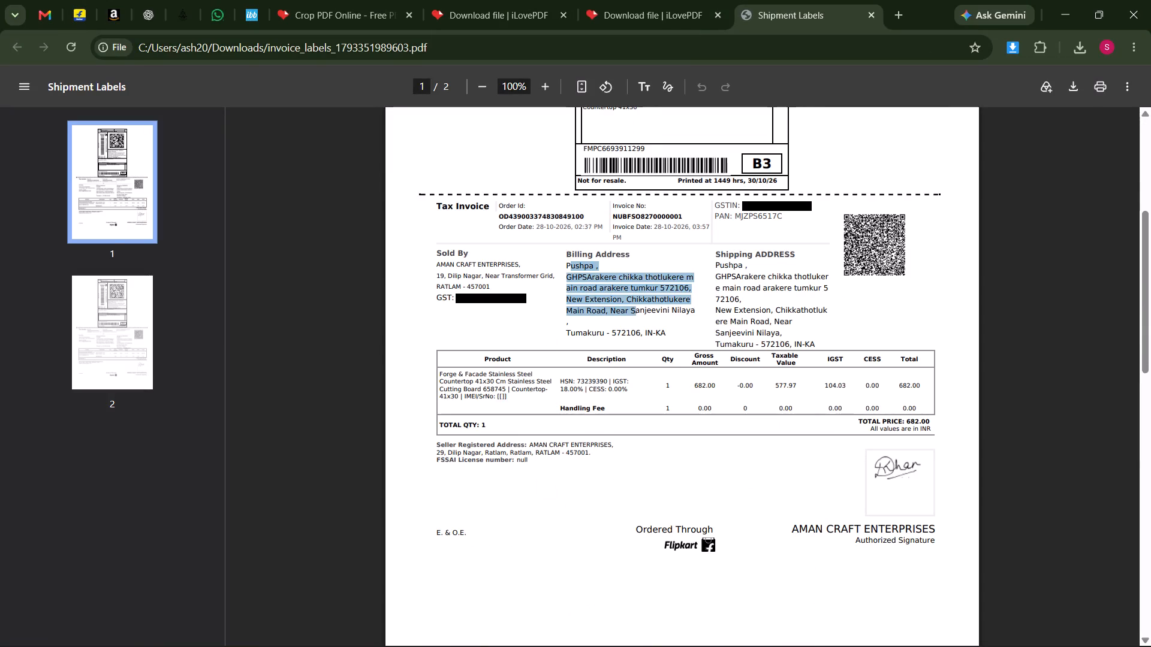
pyautogui.moveTo(637, 311); pyautogui.dragTo(693, 316)
pyautogui.click(613, 291)
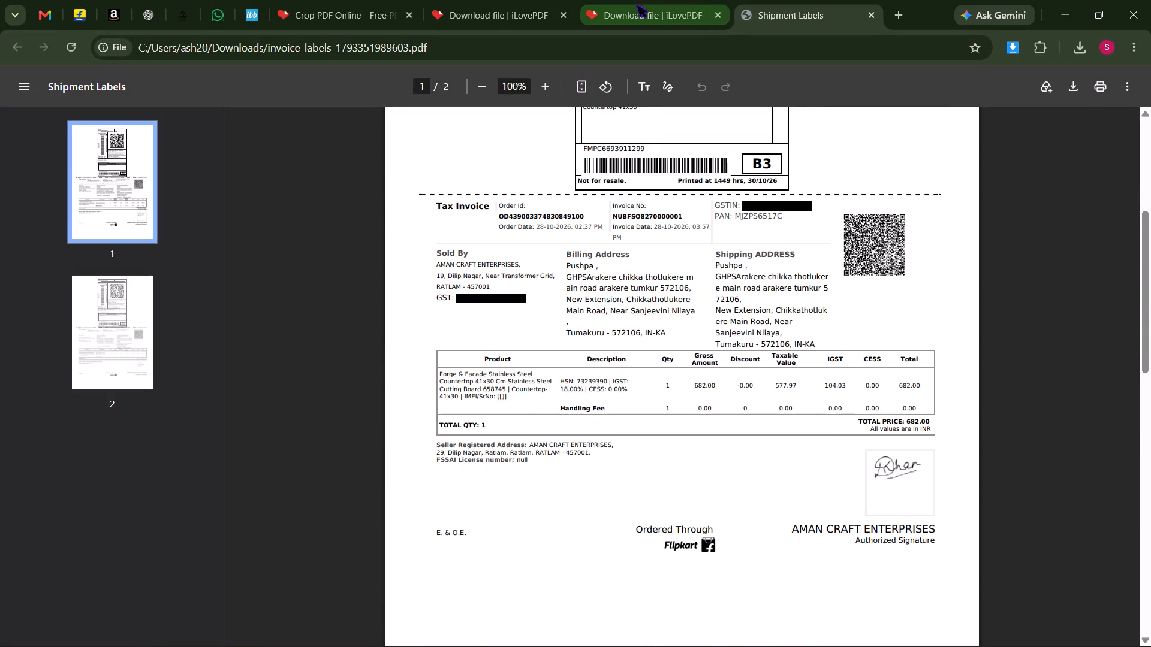
pyautogui.hotkey('alt', 'Tab')
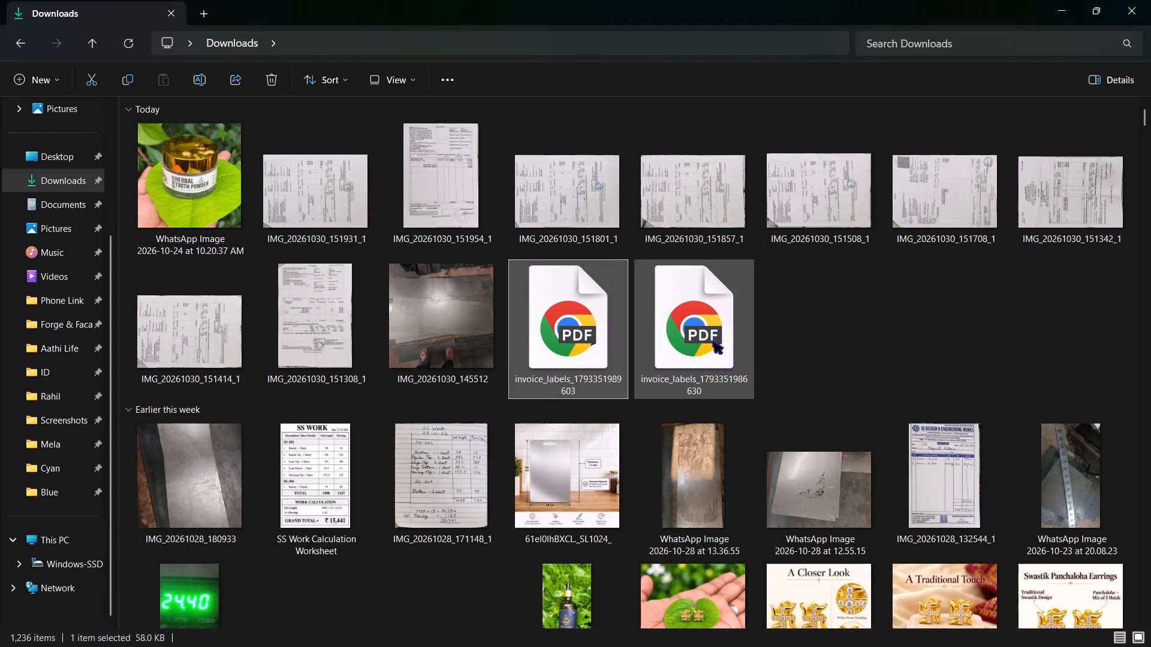
pyautogui.doubleClick(712, 337)
pyautogui.scroll(-4, 544, 503)
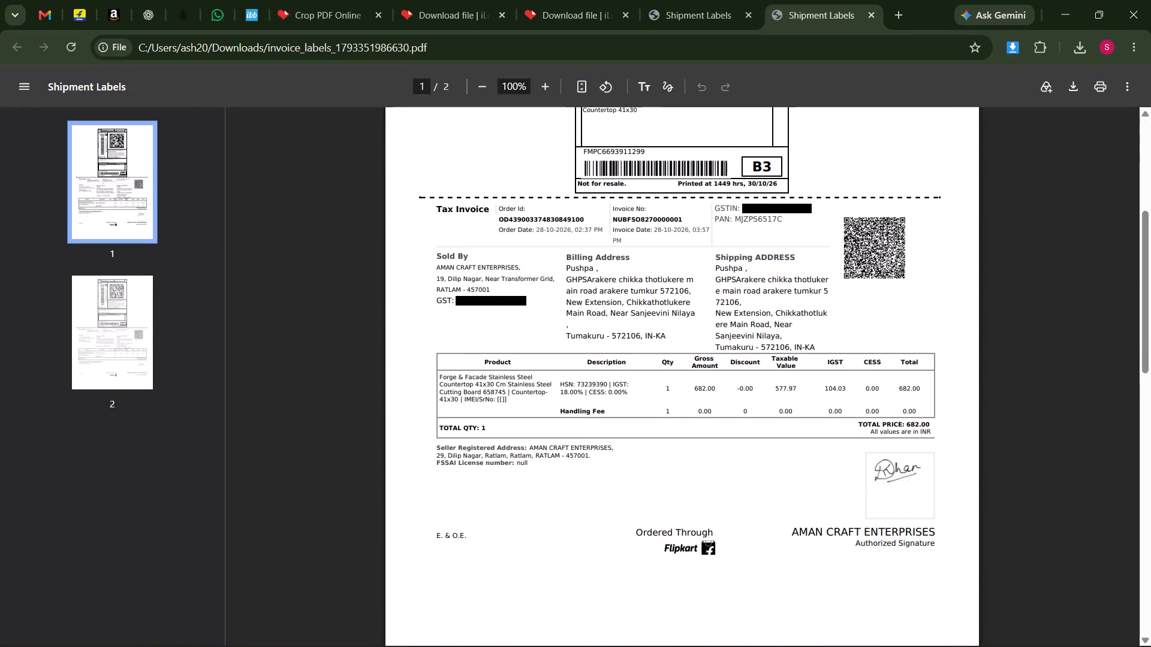
pyautogui.click(872, 16)
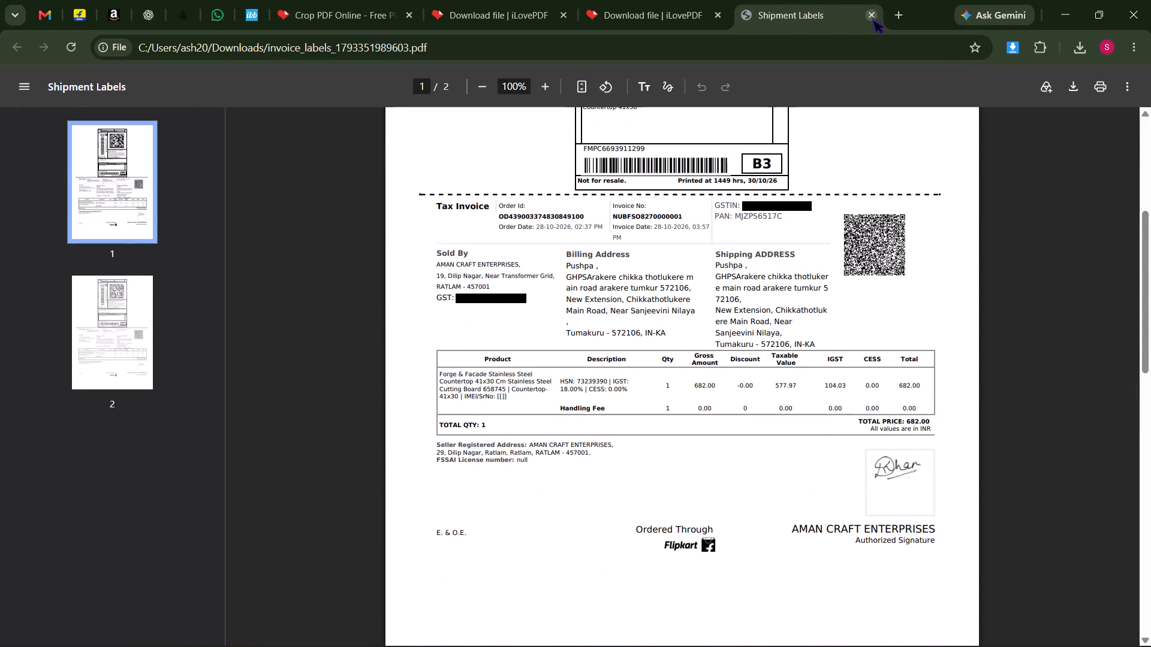
pyautogui.click(872, 16)
pyautogui.hotkey('alt', 'Tab')
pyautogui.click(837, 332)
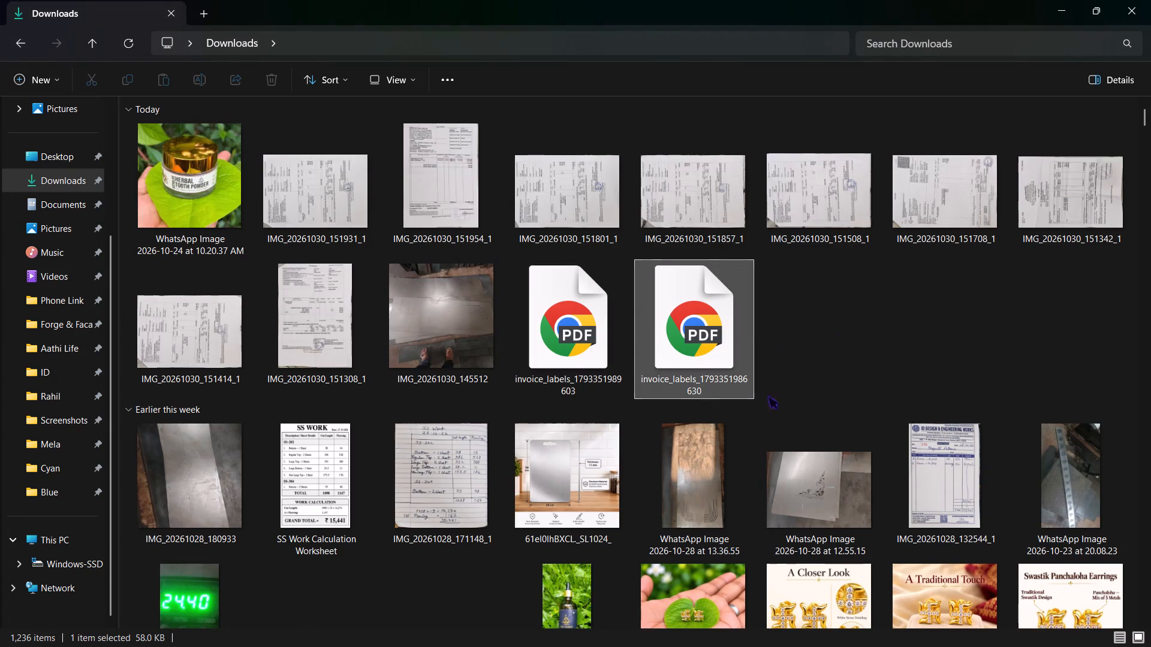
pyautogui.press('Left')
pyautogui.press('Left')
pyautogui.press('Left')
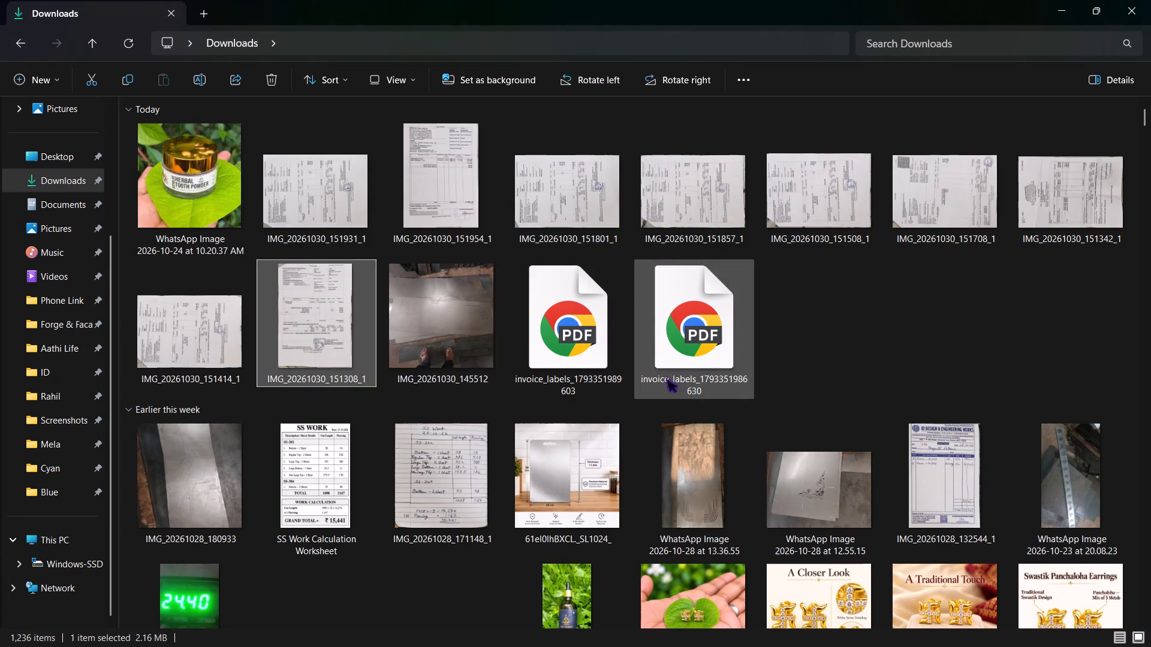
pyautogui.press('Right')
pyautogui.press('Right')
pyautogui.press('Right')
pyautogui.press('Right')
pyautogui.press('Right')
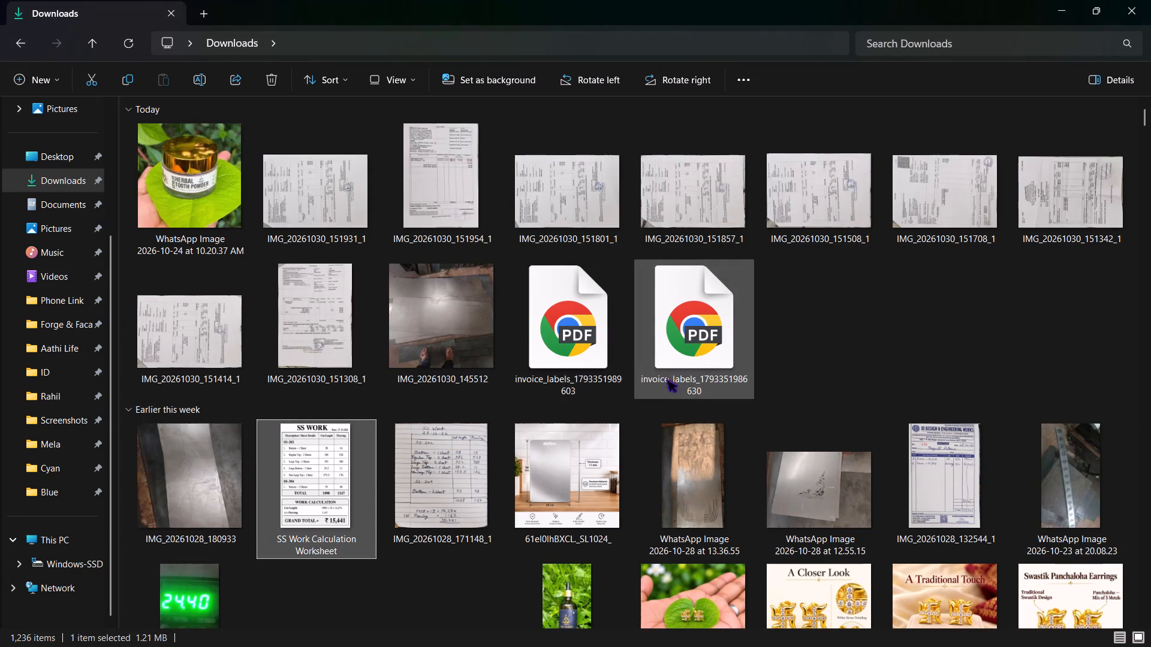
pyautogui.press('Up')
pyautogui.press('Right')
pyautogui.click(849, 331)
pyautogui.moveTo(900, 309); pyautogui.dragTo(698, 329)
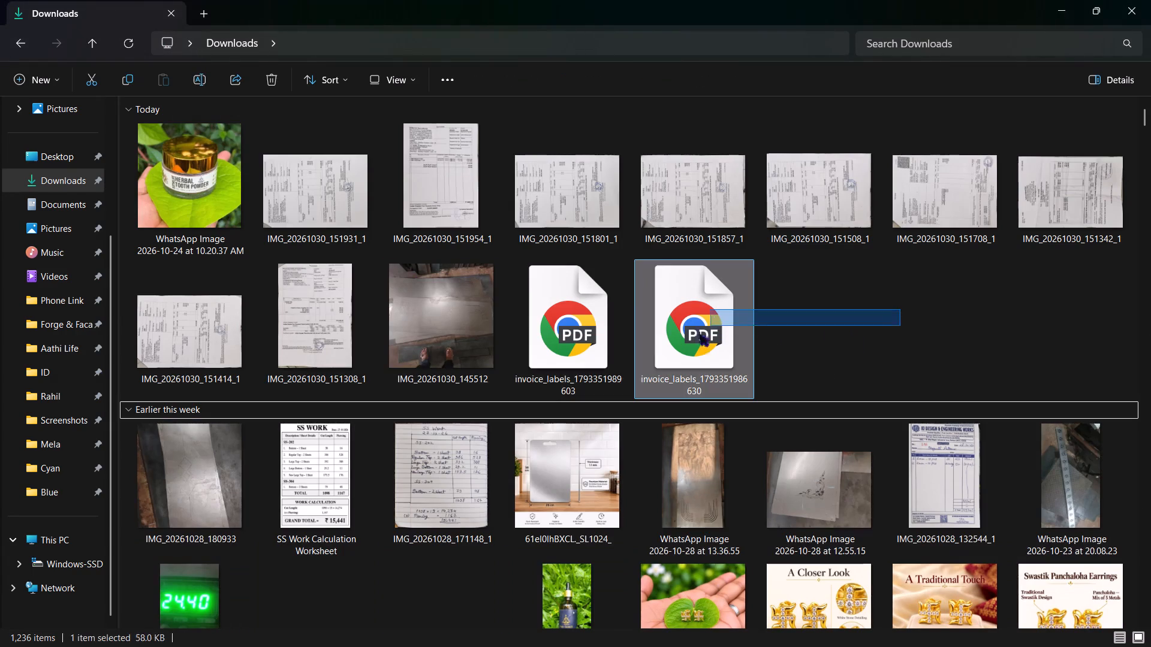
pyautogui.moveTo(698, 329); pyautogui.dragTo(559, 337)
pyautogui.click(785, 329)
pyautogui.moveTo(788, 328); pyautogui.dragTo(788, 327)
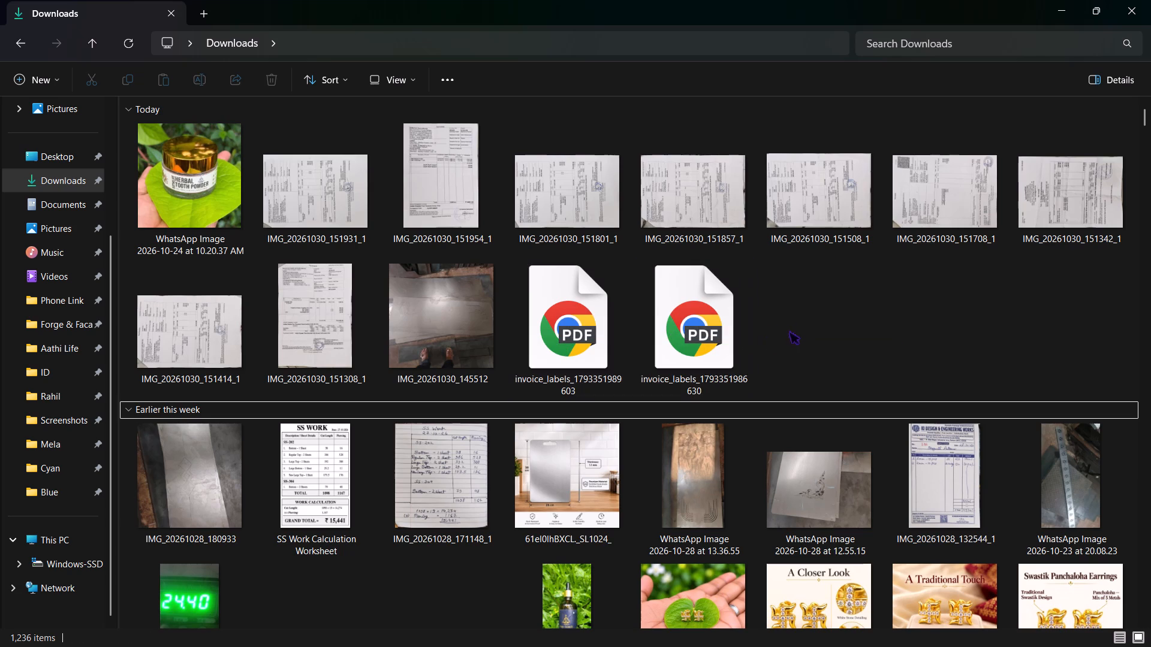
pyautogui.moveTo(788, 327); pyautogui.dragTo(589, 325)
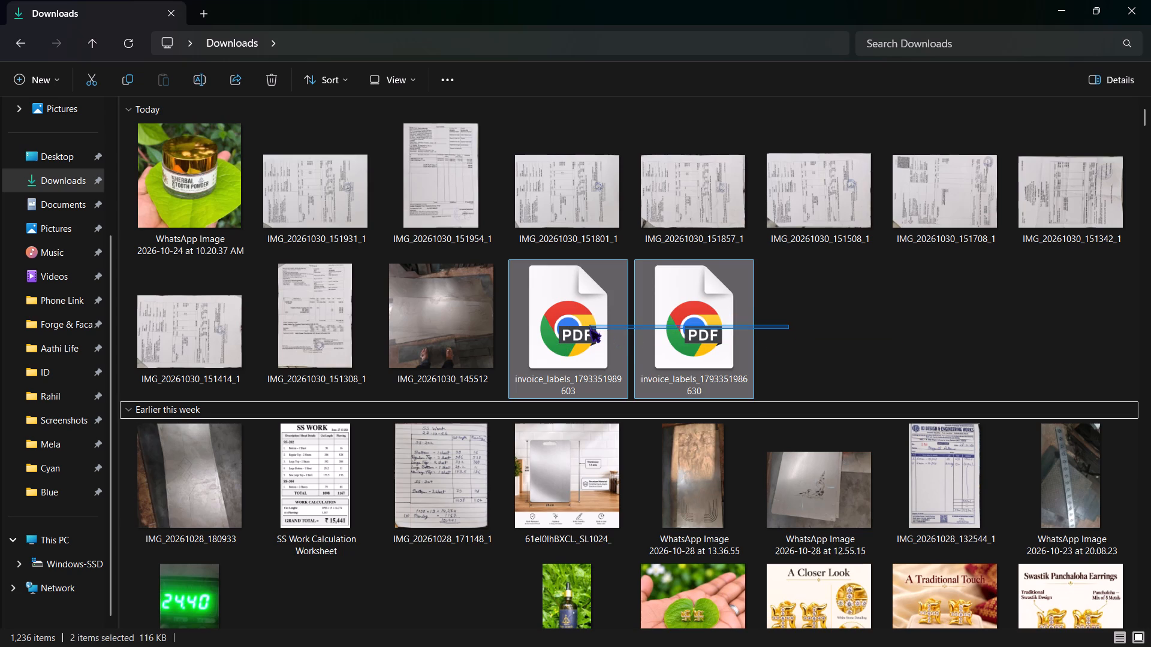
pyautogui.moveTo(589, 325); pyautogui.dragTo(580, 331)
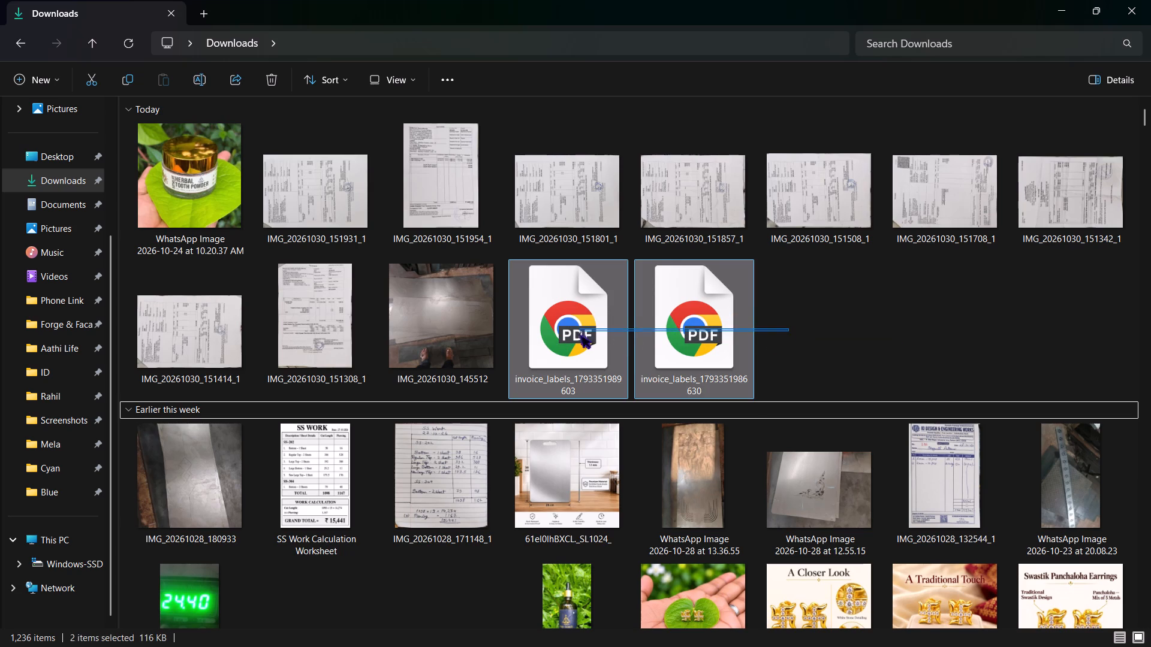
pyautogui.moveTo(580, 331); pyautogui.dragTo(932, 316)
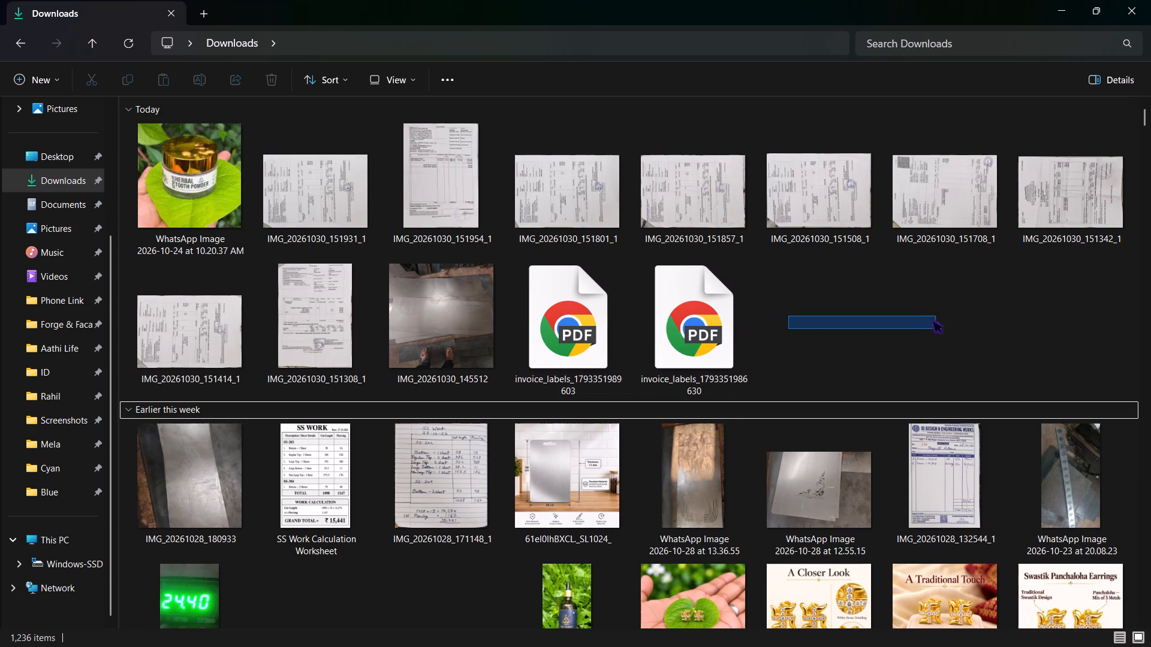
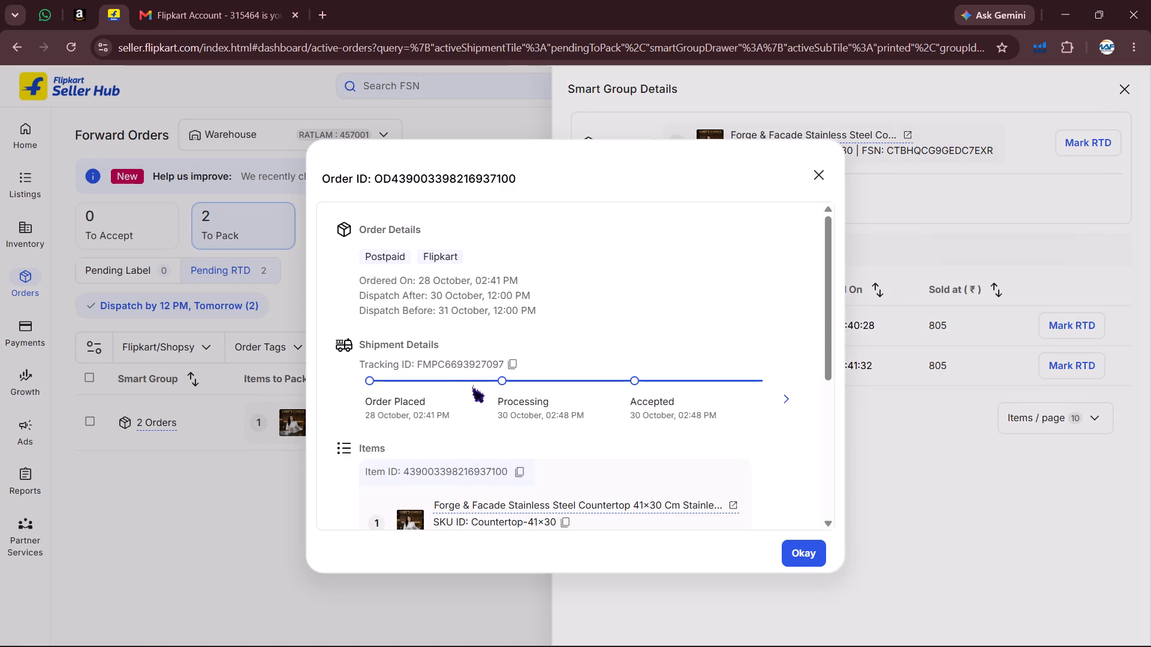
pyautogui.scroll(-6, 472, 385)
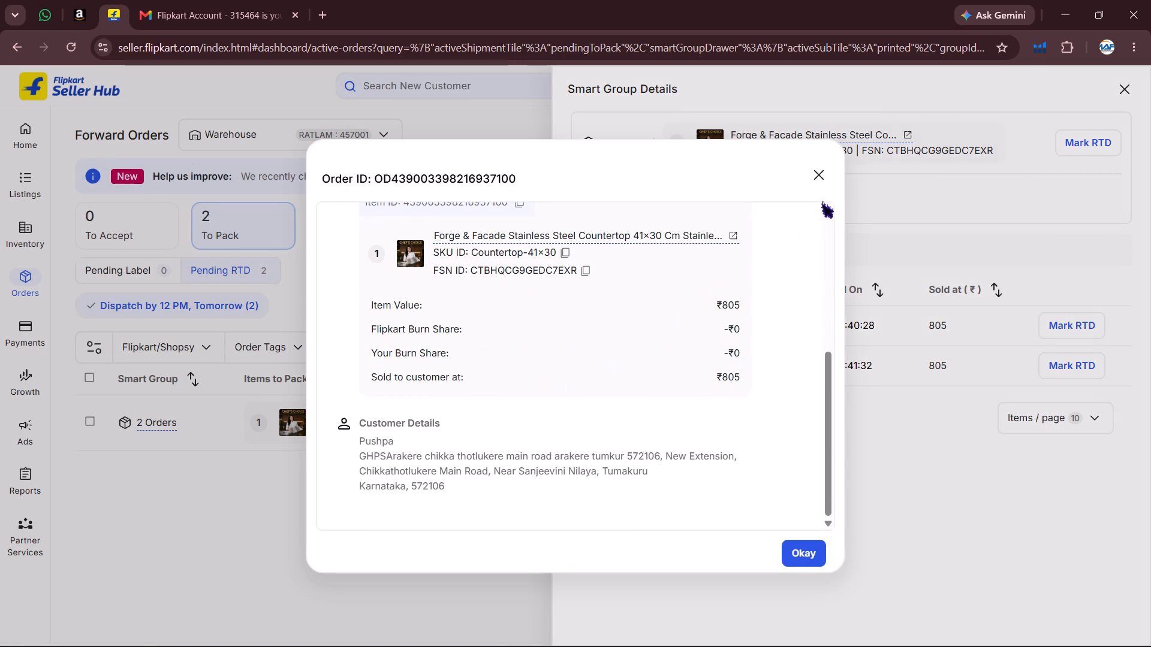
pyautogui.click(822, 180)
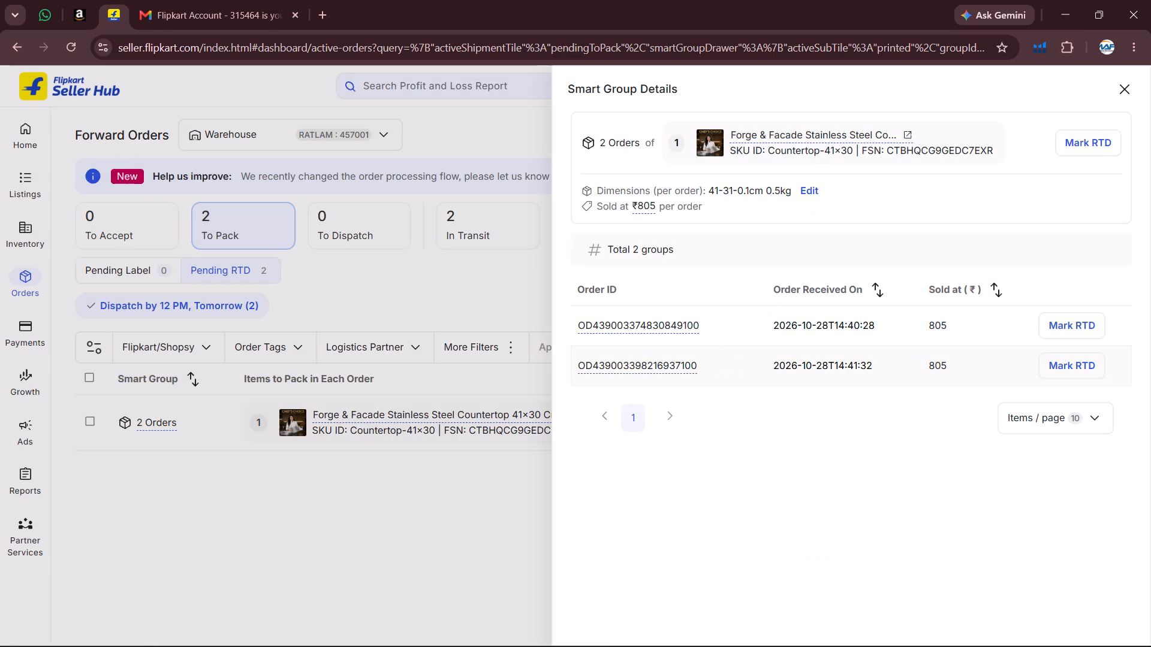
# Switch to the Downloads folder in File Explorer and clear the selection of the invoice label PDF.
pyautogui.hotkey('alt', 'Tab')
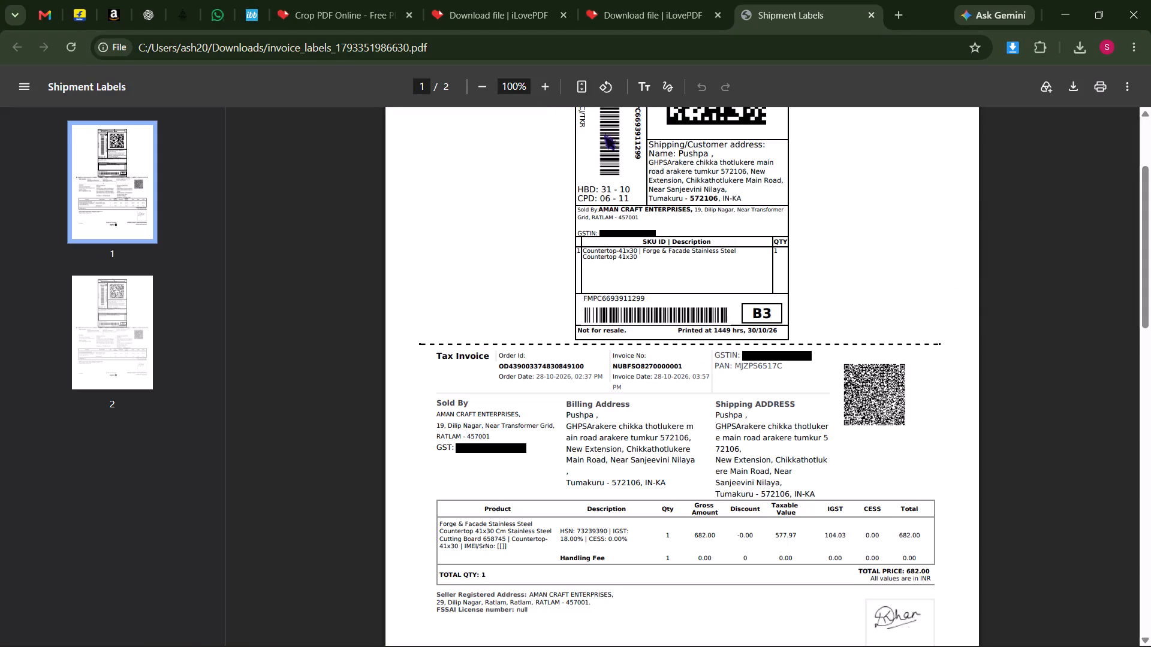
pyautogui.hotkey('alt', 'Tab')
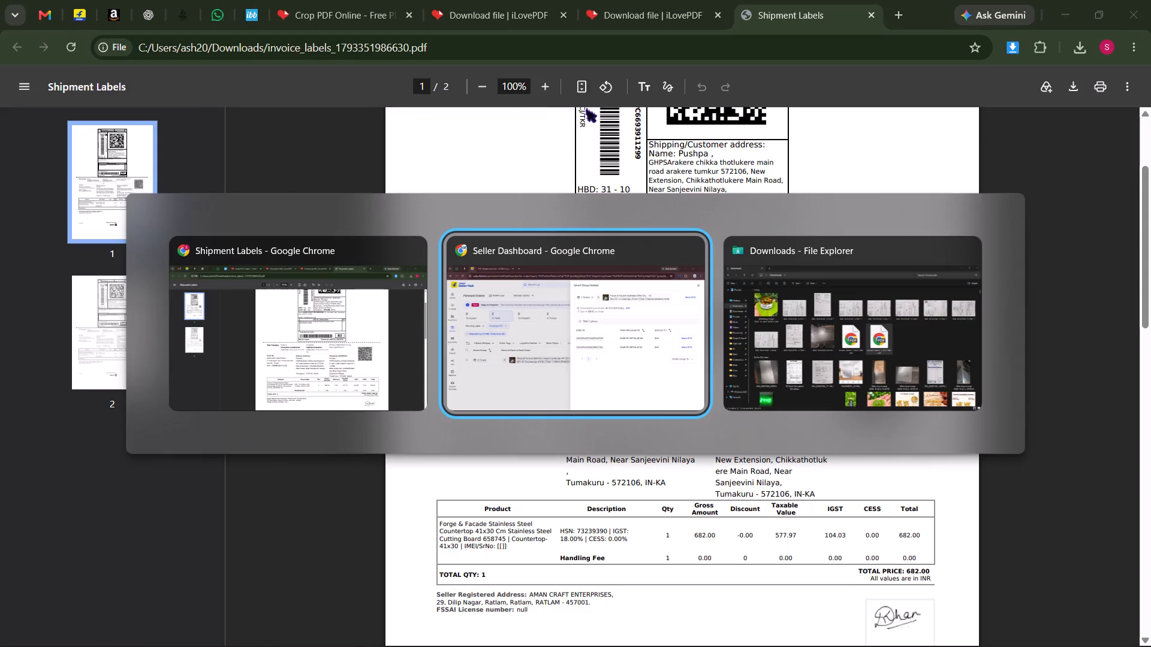
pyautogui.hotkey('alt', 'Tab')
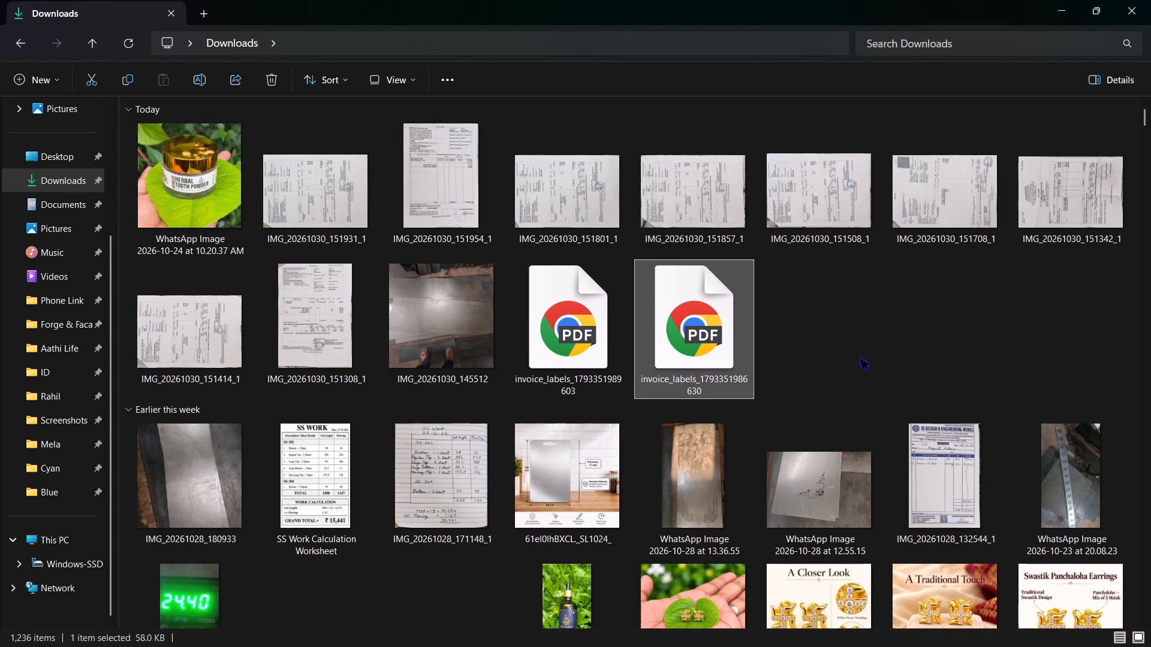
pyautogui.click(836, 338)
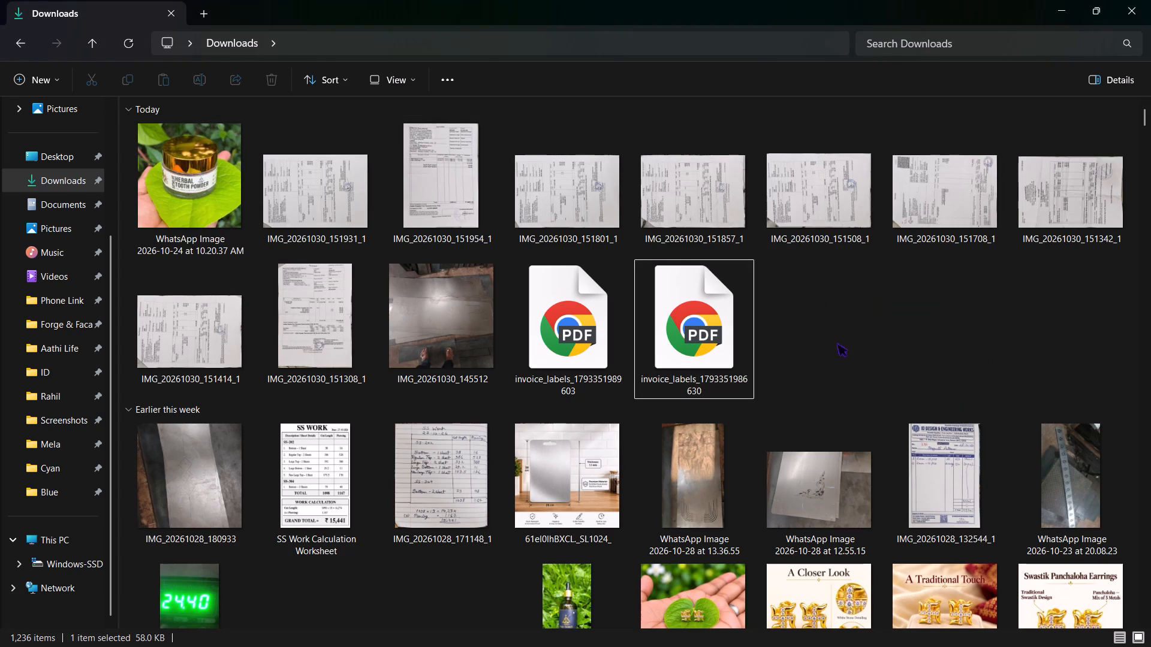
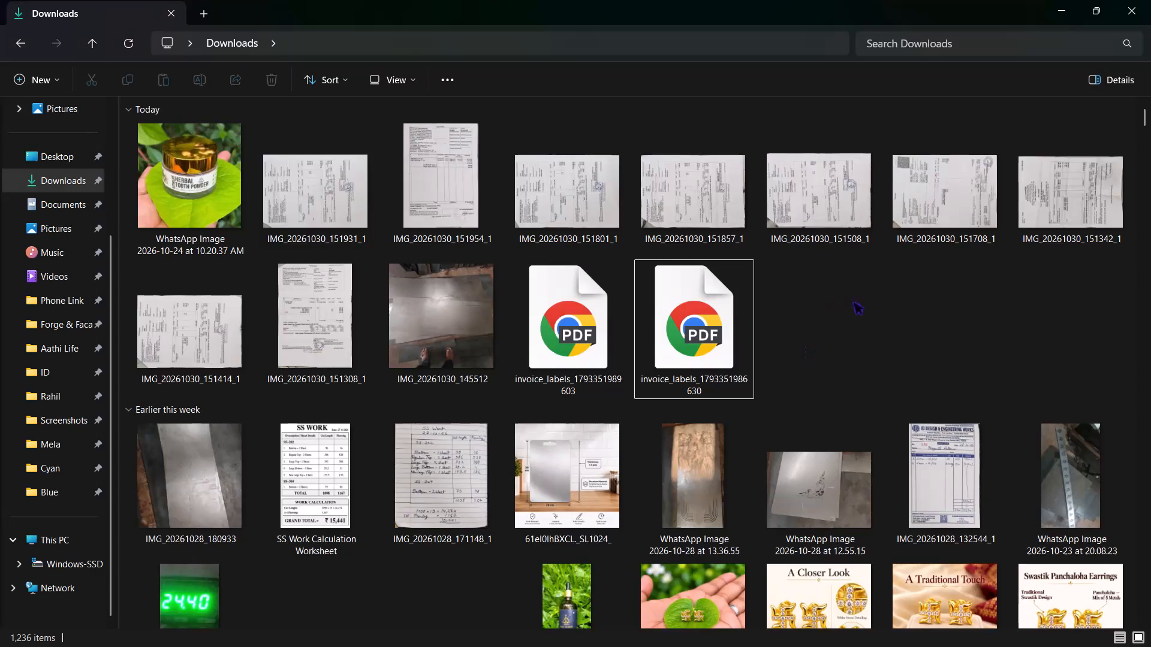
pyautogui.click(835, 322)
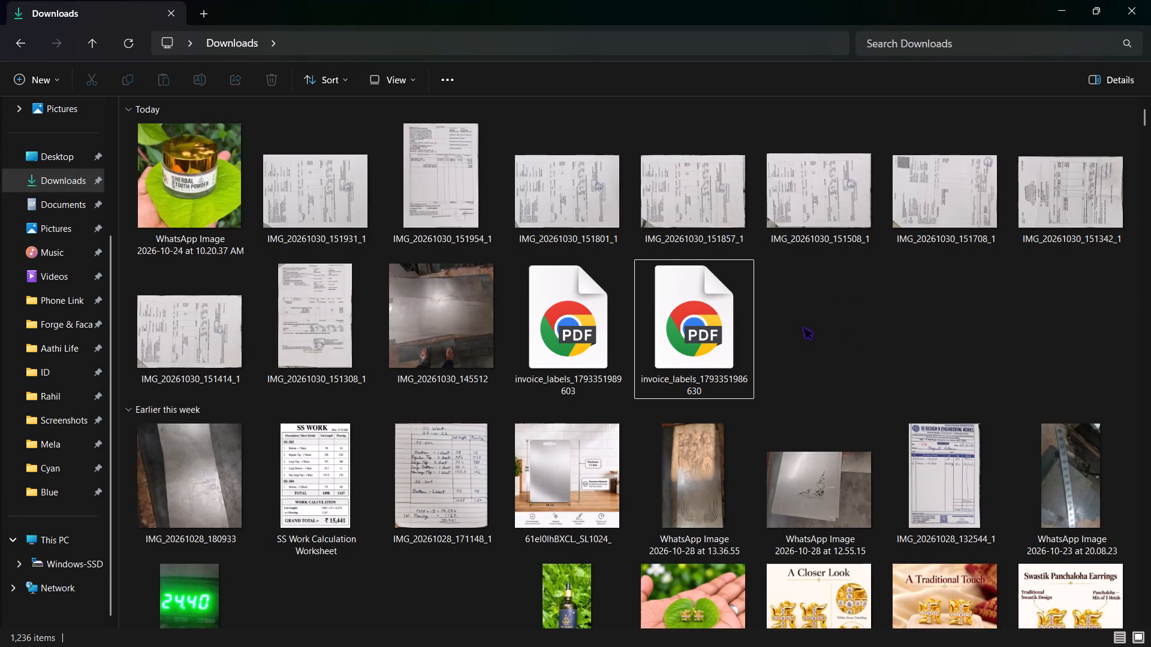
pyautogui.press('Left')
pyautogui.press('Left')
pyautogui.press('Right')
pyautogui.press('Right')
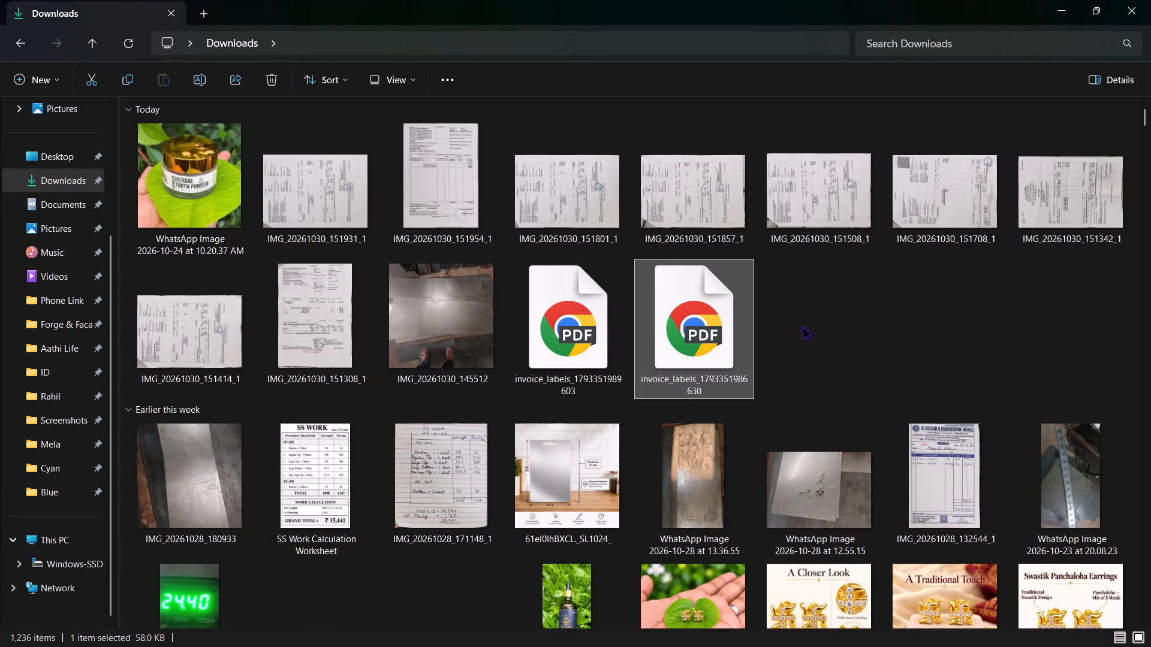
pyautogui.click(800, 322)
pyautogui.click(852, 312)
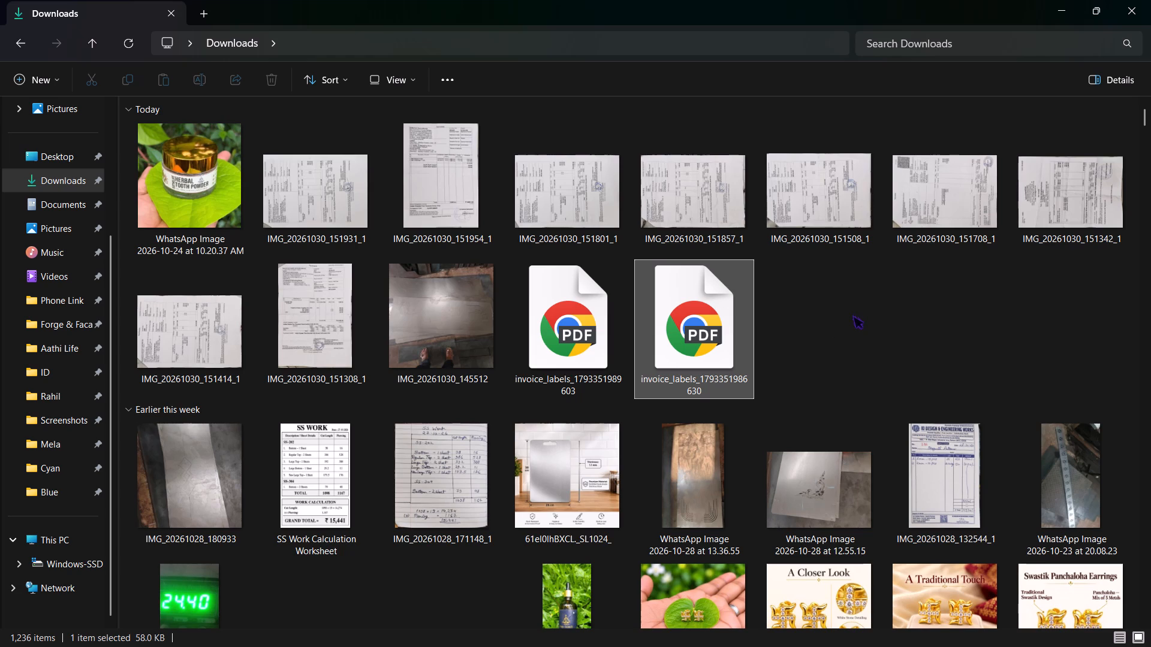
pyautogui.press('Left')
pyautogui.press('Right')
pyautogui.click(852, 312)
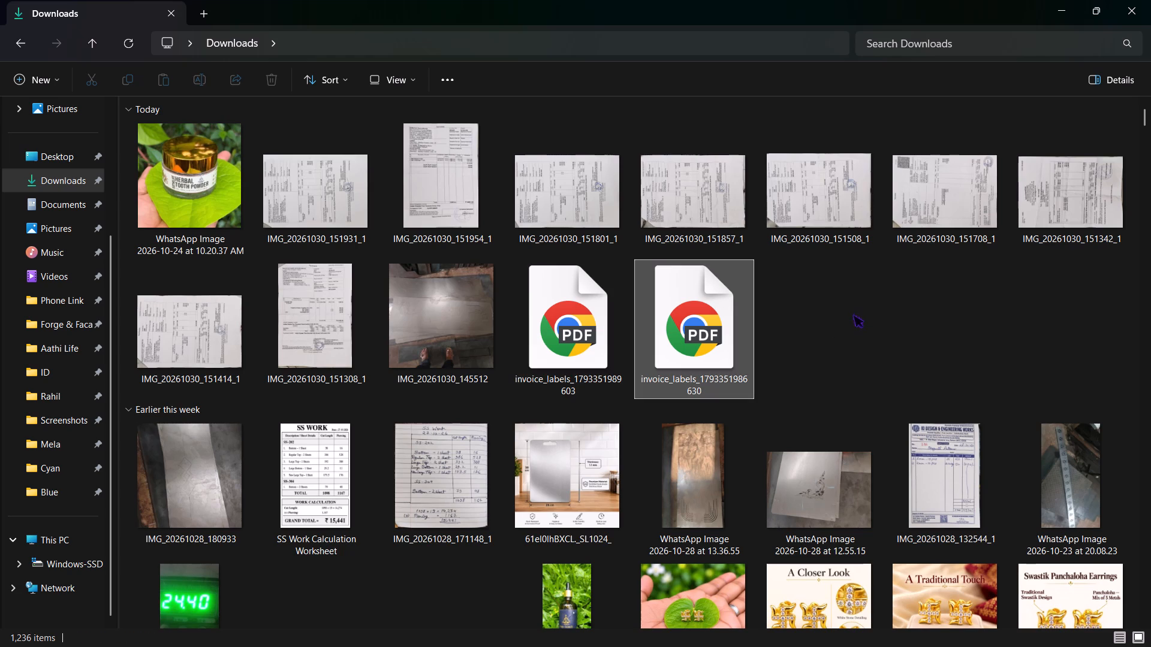